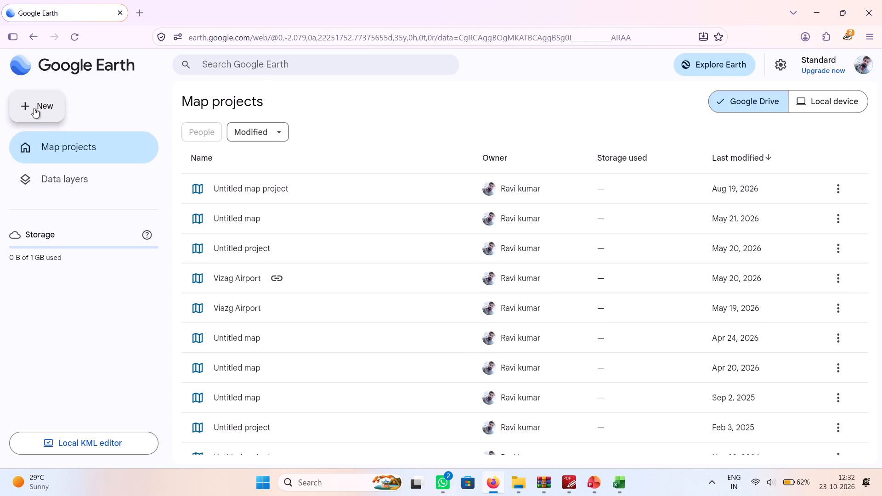
{"action": "left_click", "coordinate": [34, 108]}
{"action": "left_click", "coordinate": [53, 161]}
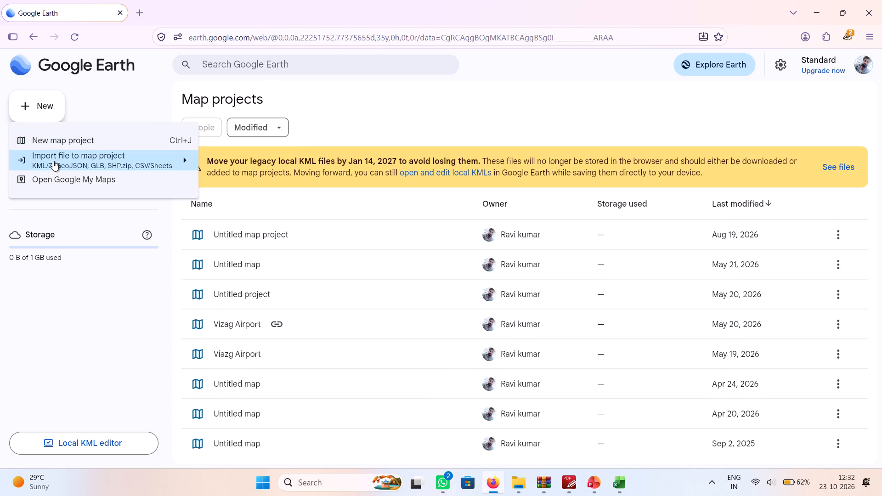
{"action": "left_click", "coordinate": [188, 159]}
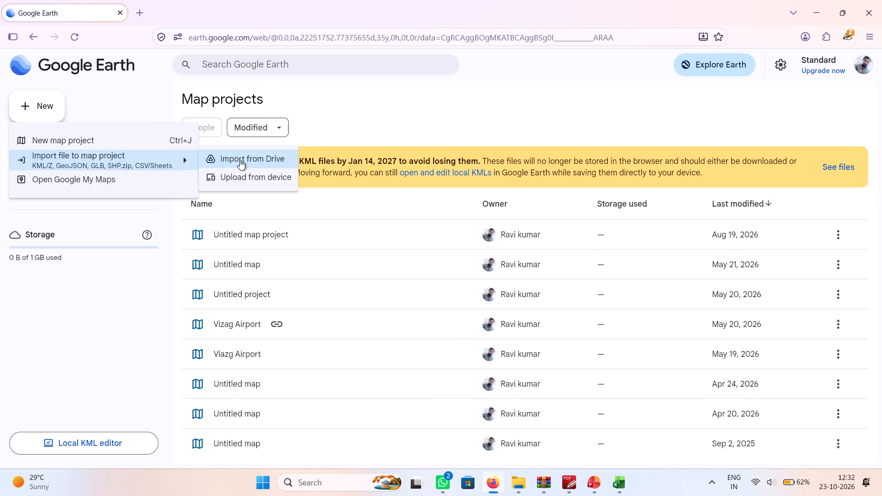
{"action": "left_click", "coordinate": [255, 180]}
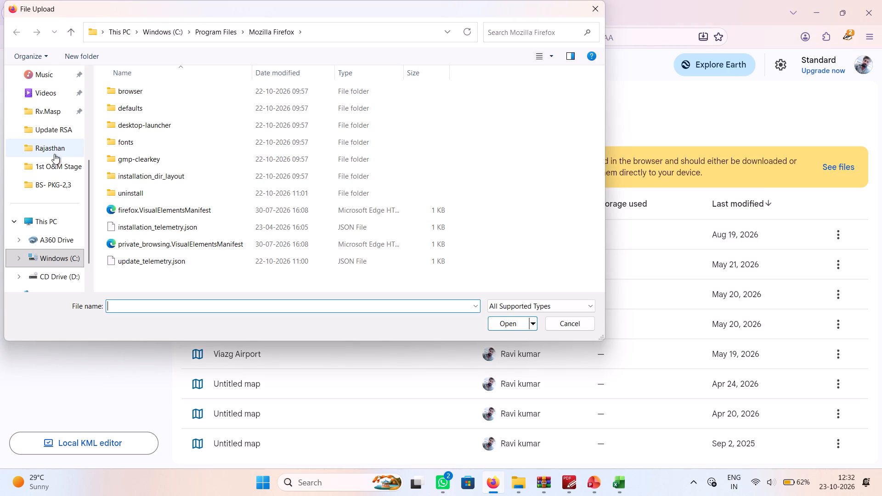
{"action": "scroll", "coordinate": [54, 154], "scroll_direction": "up", "scroll_amount": 6}
{"action": "left_click", "coordinate": [49, 176]}
{"action": "left_click", "coordinate": [137, 101]}
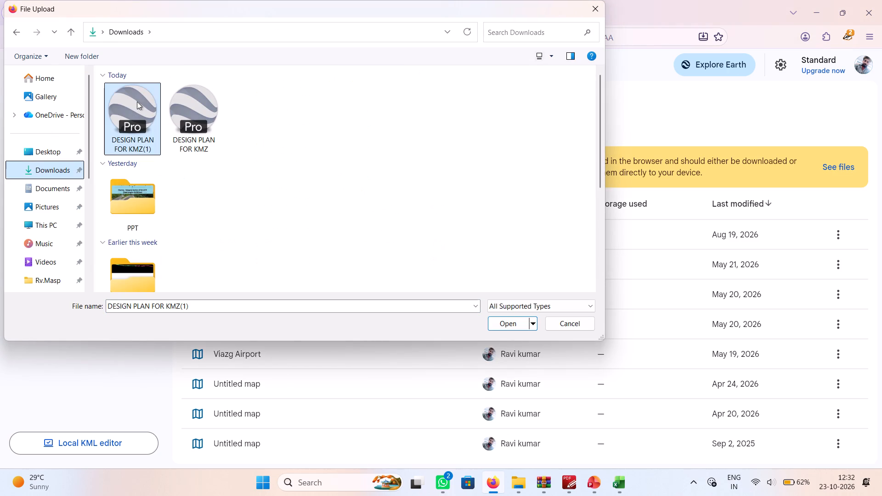
{"action": "left_click", "coordinate": [513, 323]}
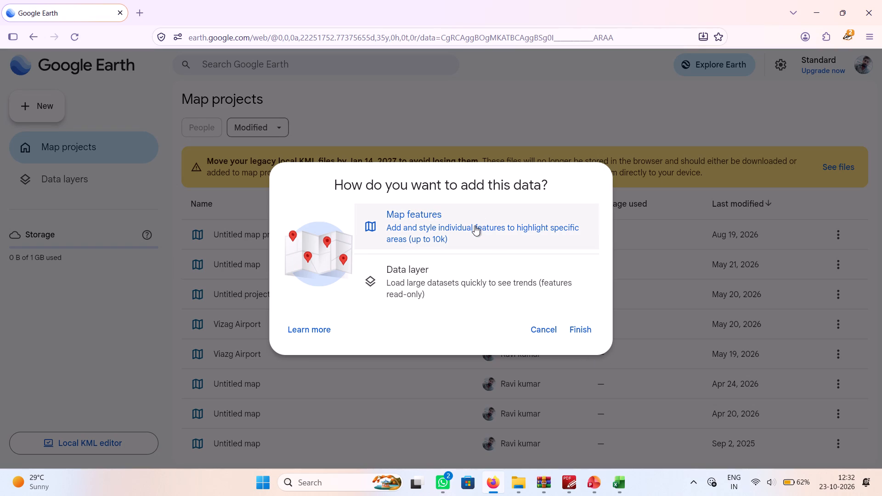
{"action": "left_click", "coordinate": [475, 225]}
{"action": "left_click", "coordinate": [581, 327]}
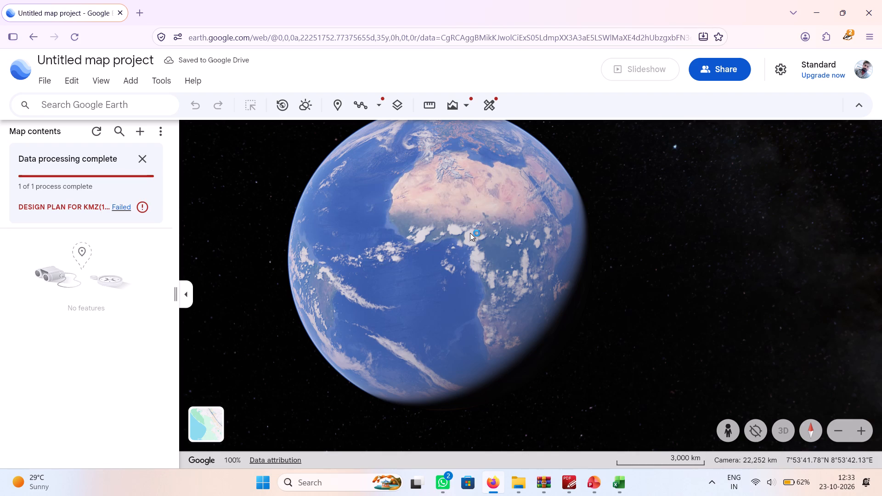
Examine the error guide for the DESIGN PLAN FOR KMZ(1) import and copy its full error log.
{"action": "left_click", "coordinate": [121, 208]}
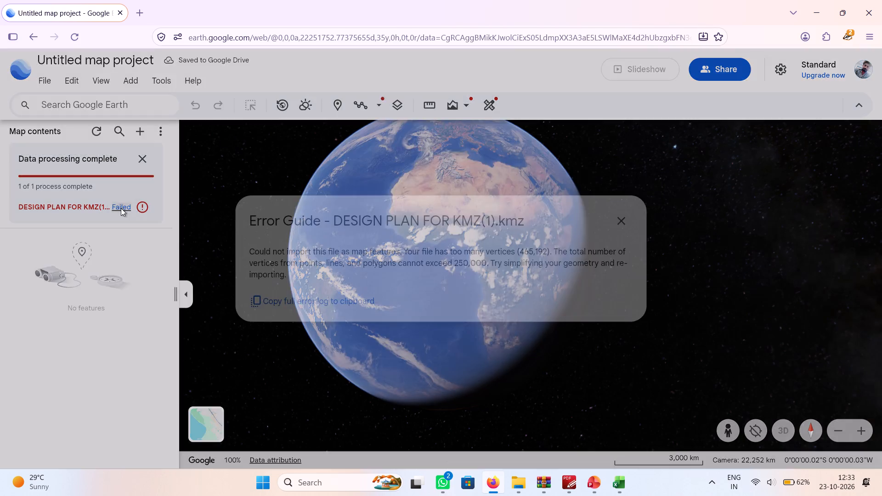
{"action": "left_click", "coordinate": [303, 299]}
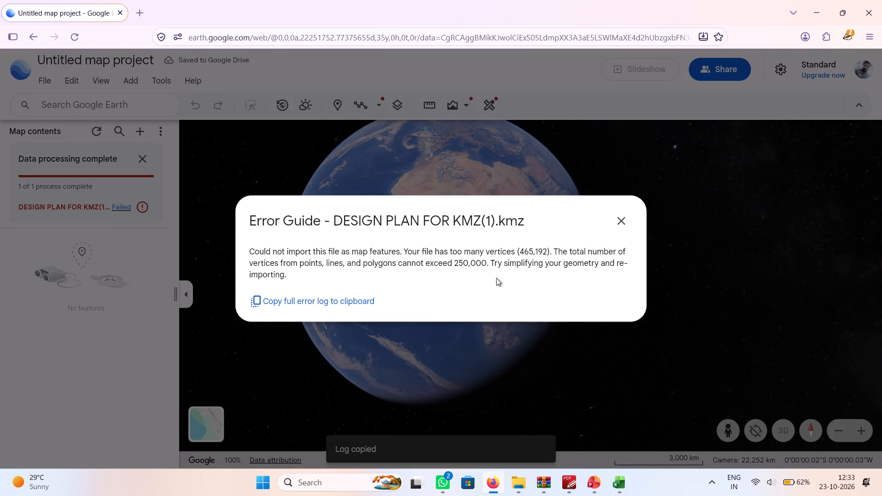
{"action": "left_click", "coordinate": [618, 221]}
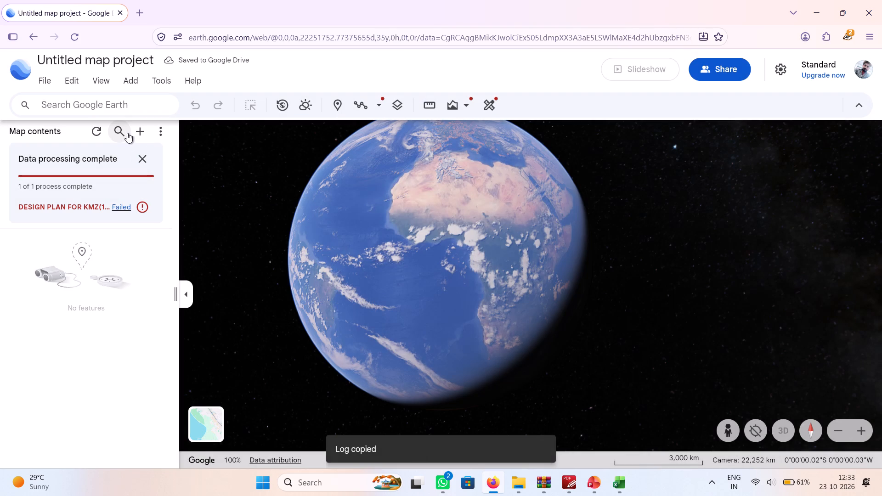
Upload DESIGN PLAN FOR KMZ from the device's Downloads folder into the map project, choosing map features.
{"action": "left_click", "coordinate": [130, 133]}
{"action": "left_click", "coordinate": [167, 133]}
{"action": "left_click", "coordinate": [142, 134]}
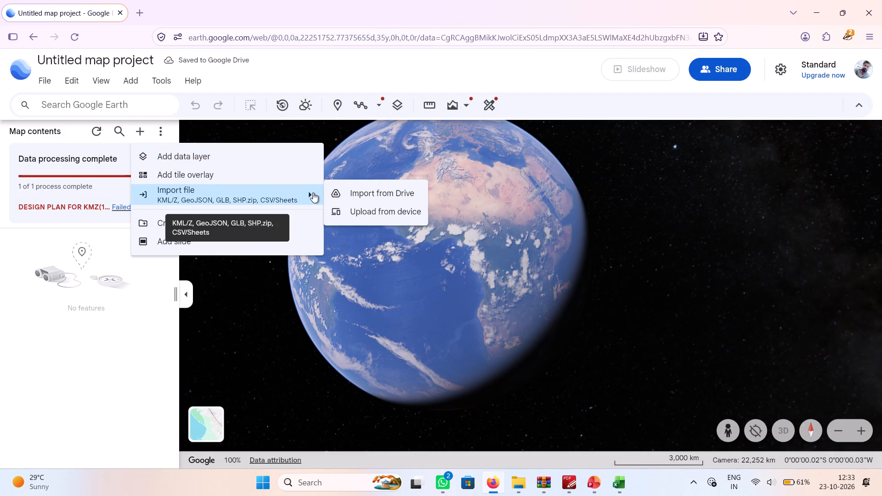
{"action": "left_click", "coordinate": [315, 192]}
{"action": "left_click", "coordinate": [311, 197]}
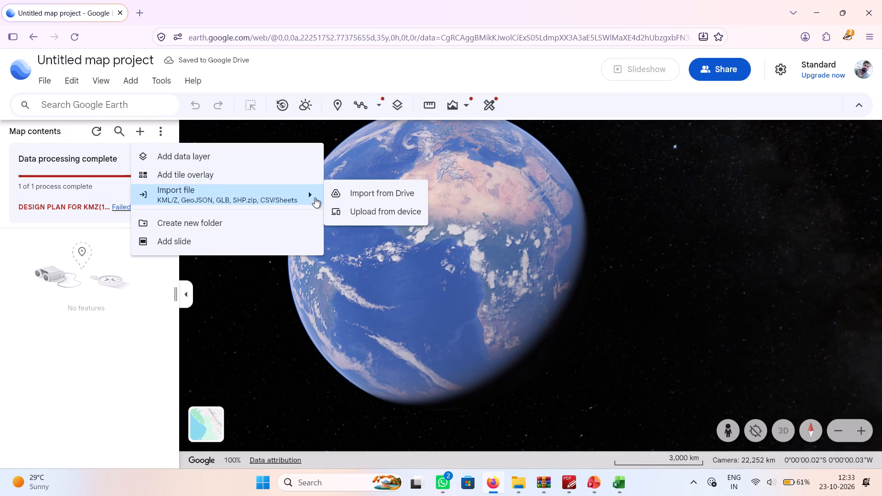
{"action": "left_click", "coordinate": [372, 214]}
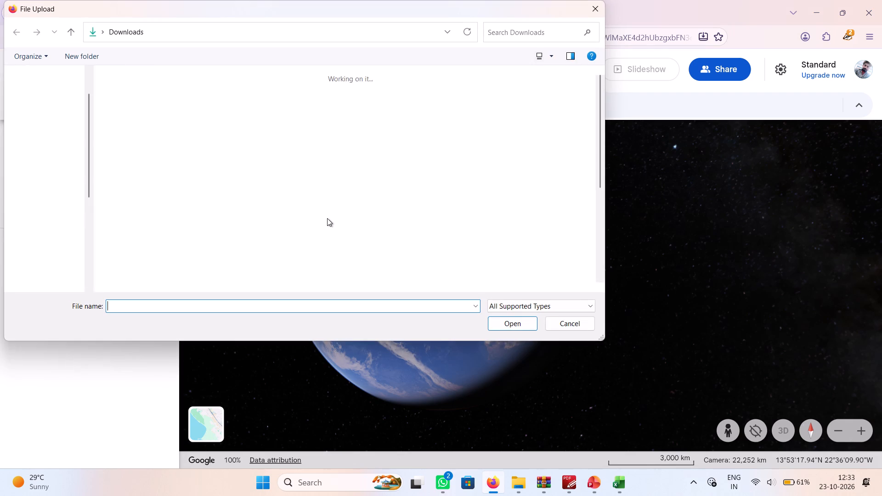
{"action": "left_click", "coordinate": [195, 115]}
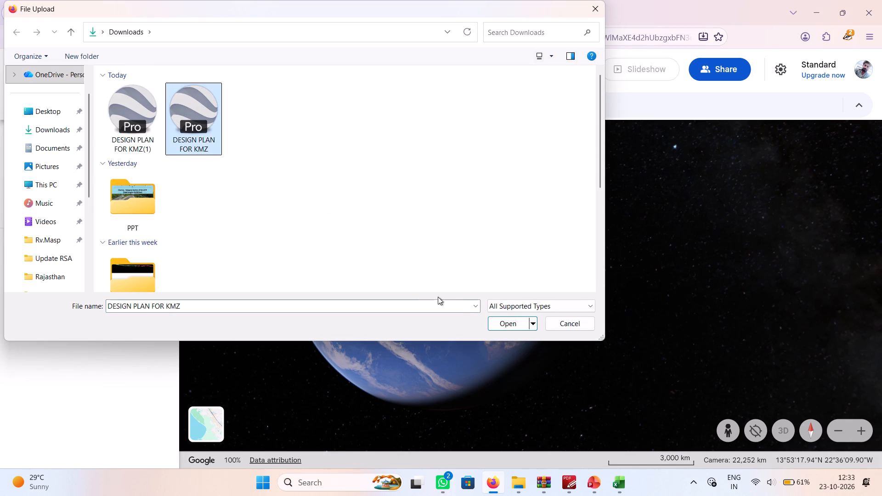
{"action": "left_click", "coordinate": [503, 322]}
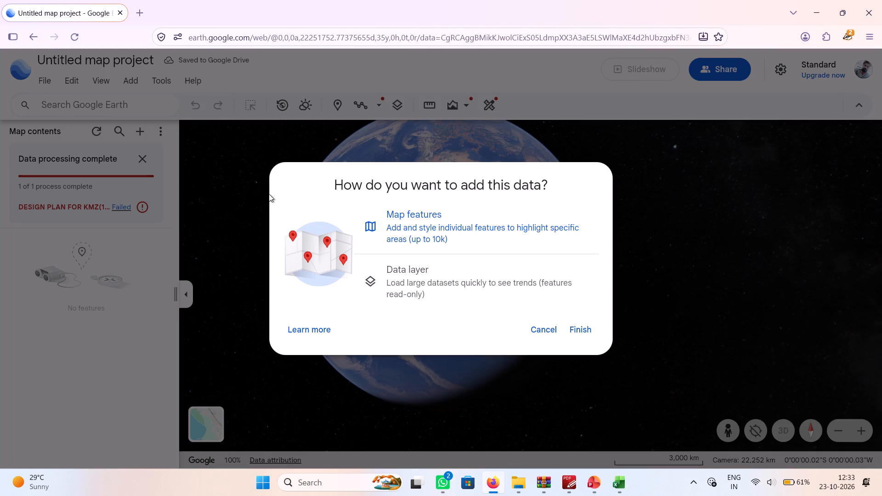
{"action": "left_click", "coordinate": [581, 329]}
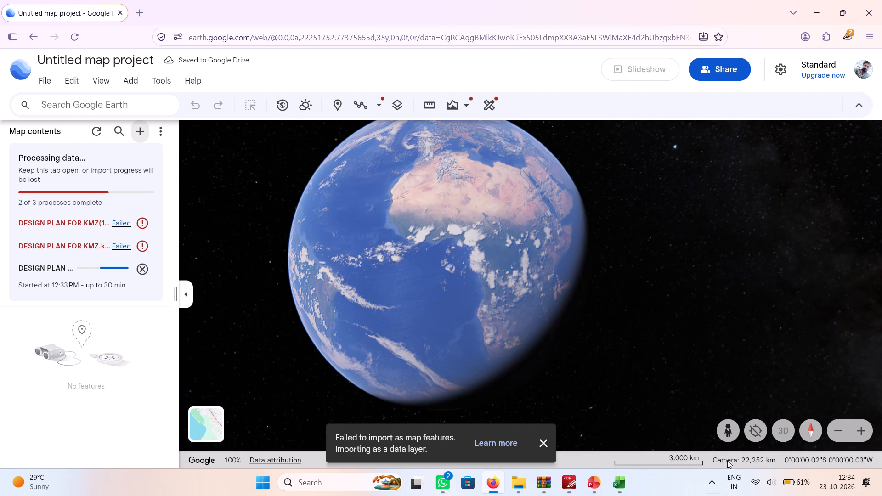
{"action": "left_click", "coordinate": [546, 444]}
Switch to the Excel cost estimation workbook and examine the item quantities on its RSA (2), CoS, SAAR, SAR Calculation and Sheet4 sheets.
{"action": "left_click", "coordinate": [625, 487]}
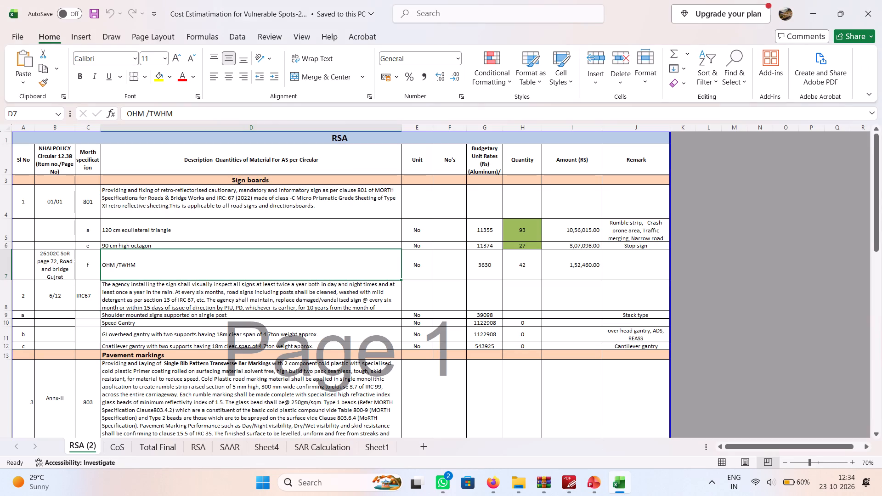
{"action": "scroll", "coordinate": [204, 319], "scroll_direction": "up", "scroll_amount": 4}
{"action": "scroll", "coordinate": [204, 319], "scroll_direction": "down", "scroll_amount": 2}
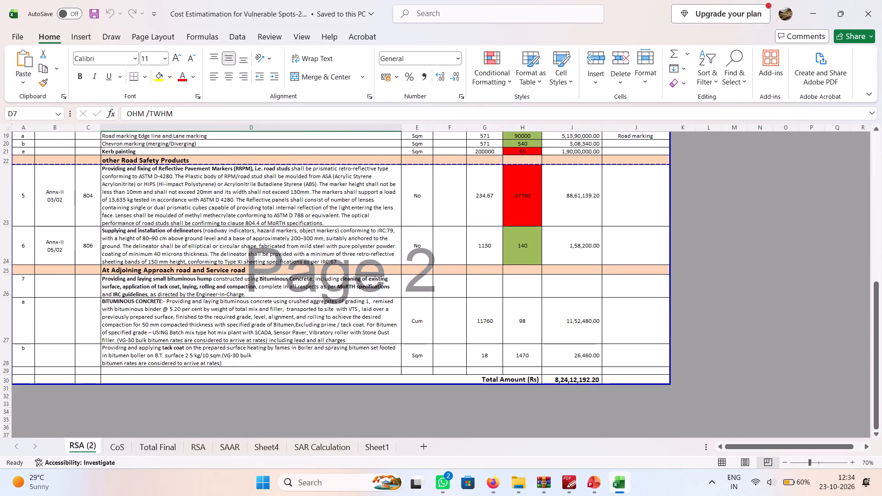
{"action": "scroll", "coordinate": [204, 318], "scroll_direction": "up", "scroll_amount": 5}
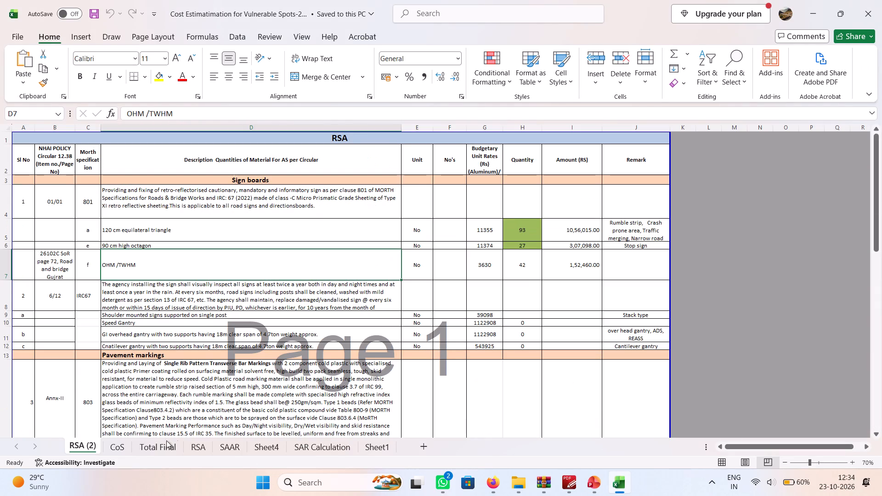
{"action": "left_click", "coordinate": [107, 443]}
{"action": "left_click", "coordinate": [124, 446]}
{"action": "left_click", "coordinate": [163, 446]}
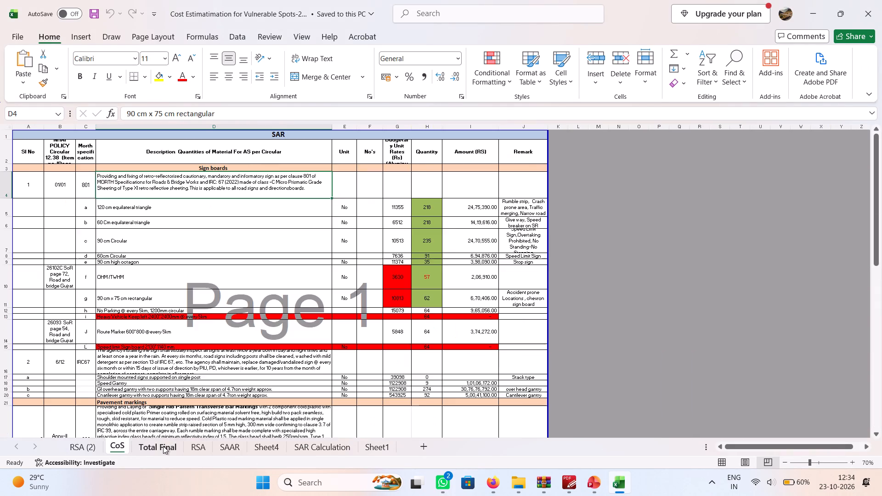
{"action": "left_click", "coordinate": [196, 446]}
{"action": "left_click", "coordinate": [238, 446]}
{"action": "left_click", "coordinate": [265, 446]}
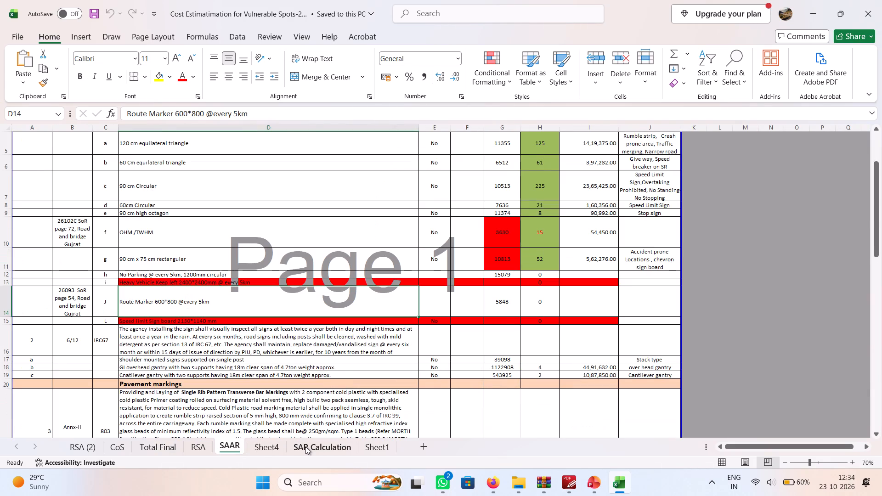
{"action": "left_click", "coordinate": [305, 446]}
{"action": "scroll", "coordinate": [244, 335], "scroll_direction": "up", "scroll_amount": 3}
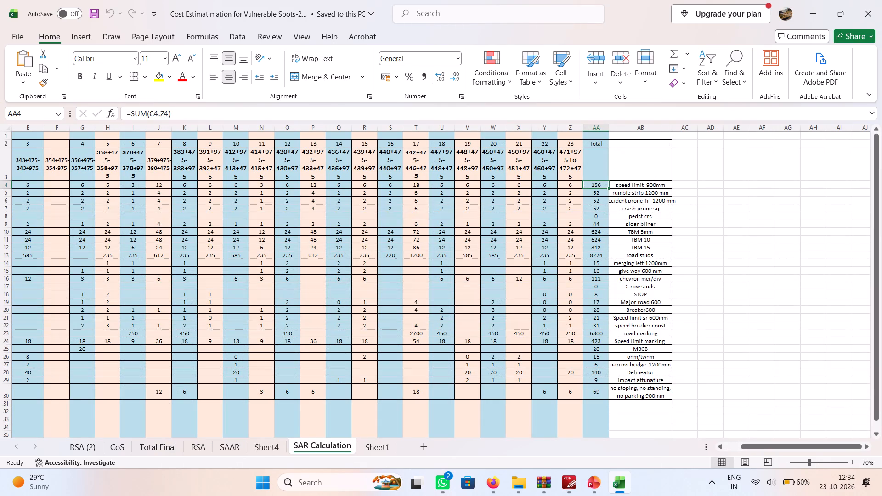
{"action": "left_click_drag", "start_coordinate": [791, 447], "coordinate": [773, 447]}
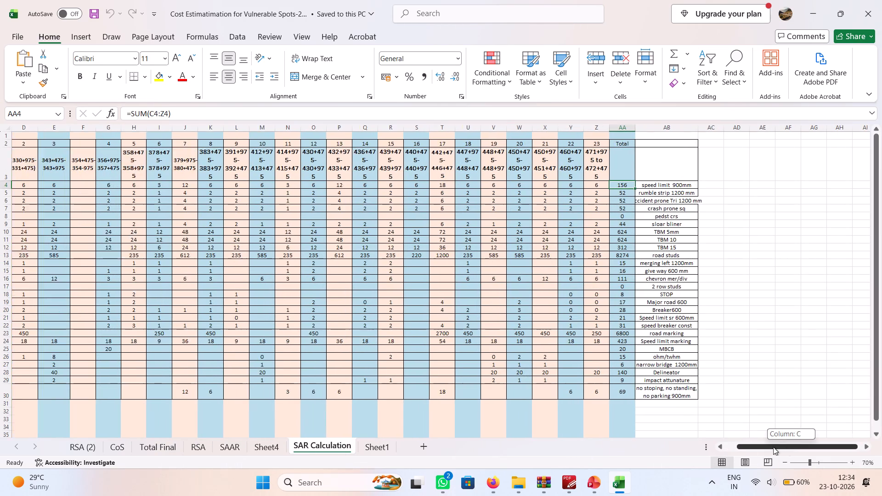
{"action": "left_click_drag", "start_coordinate": [773, 447], "coordinate": [772, 444]}
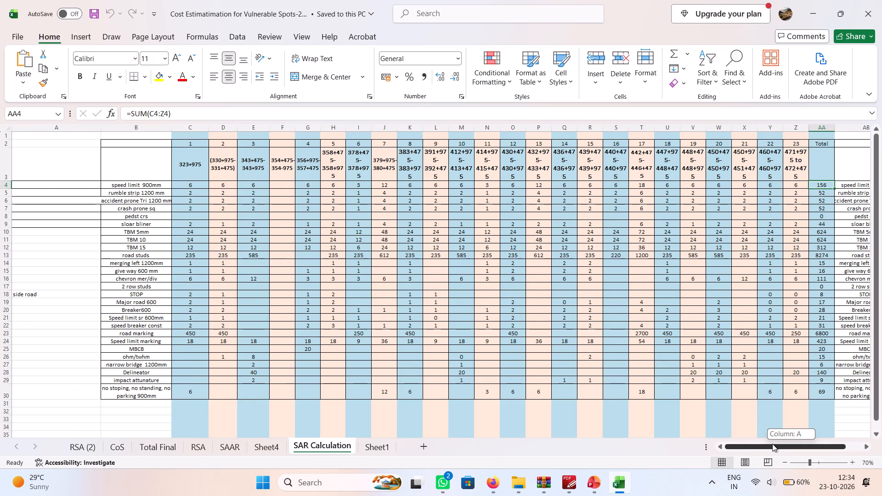
{"action": "left_click_drag", "start_coordinate": [772, 444], "coordinate": [776, 443]}
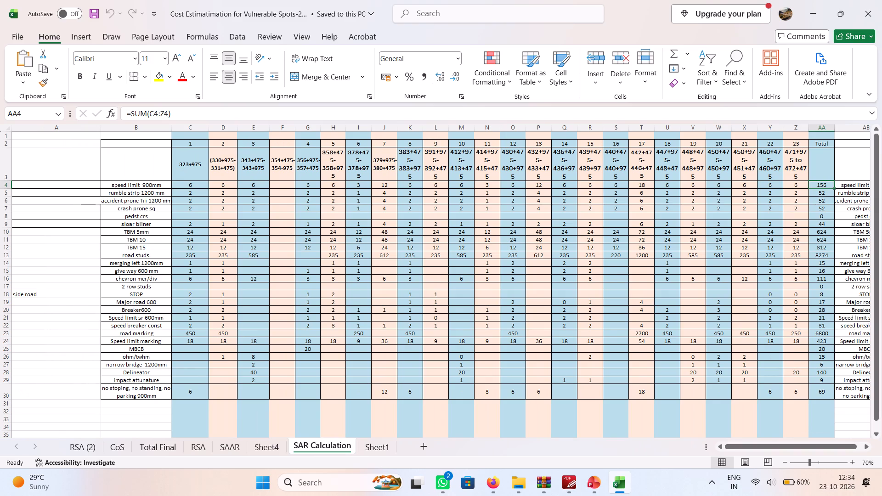
{"action": "left_click", "coordinate": [258, 449]}
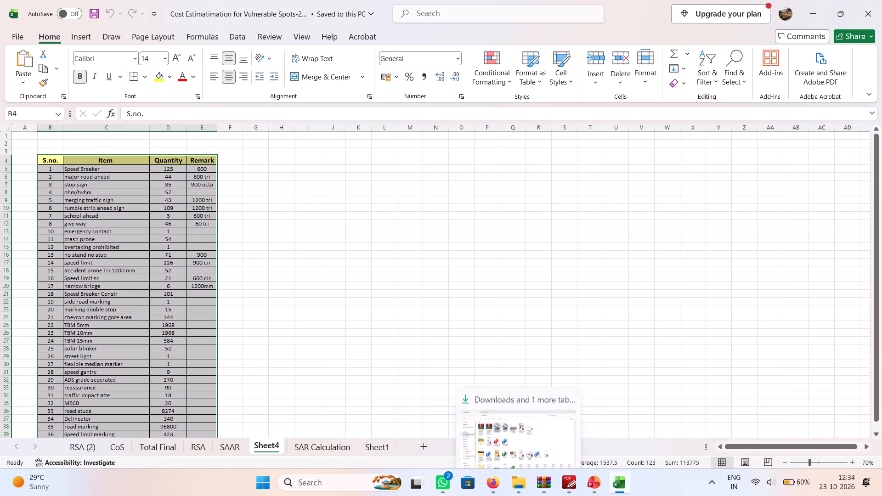
{"action": "scroll", "coordinate": [117, 309], "scroll_direction": "down", "scroll_amount": 1}
{"action": "scroll", "coordinate": [117, 309], "scroll_direction": "up", "scroll_amount": 1}
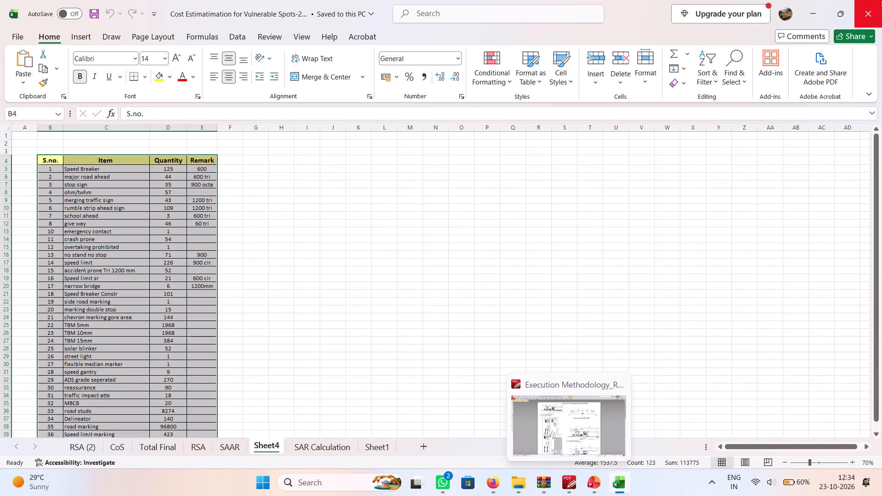
{"action": "left_click", "coordinate": [808, 9]}
Switch to File Explorer's Ethawa-Chakri folder and open the 17.10.2026 updated Draft RSA Word report from Reports > Update RSA.
{"action": "left_click", "coordinate": [818, 17]}
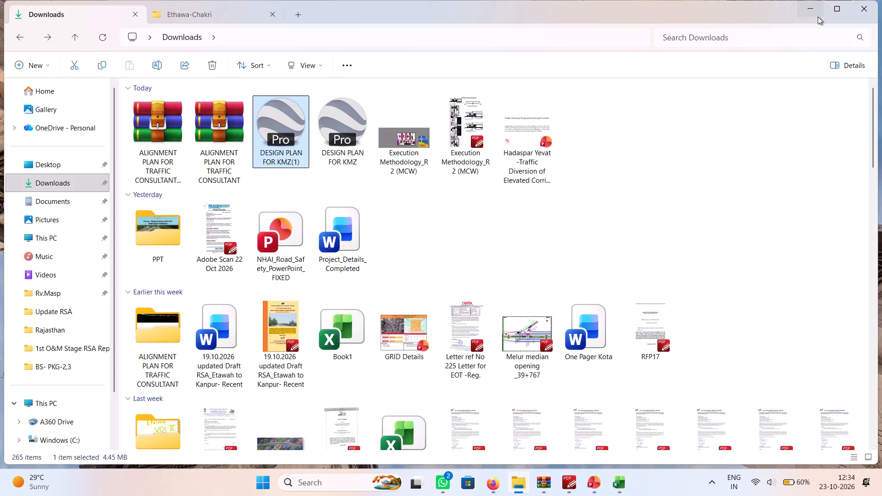
{"action": "left_click", "coordinate": [197, 10]}
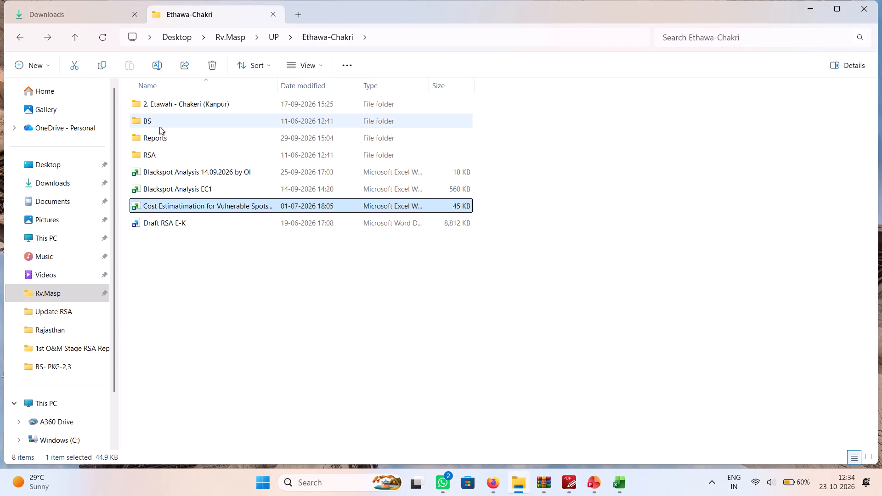
{"action": "double_click", "coordinate": [167, 137]}
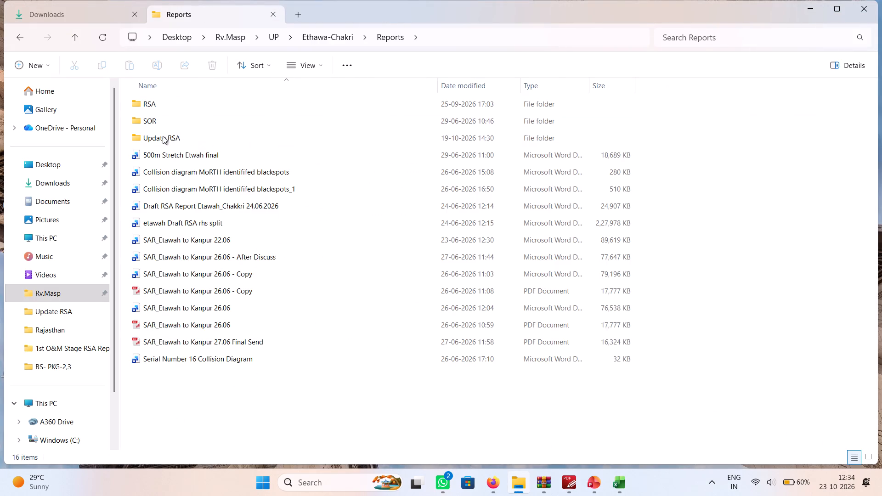
{"action": "double_click", "coordinate": [165, 139]}
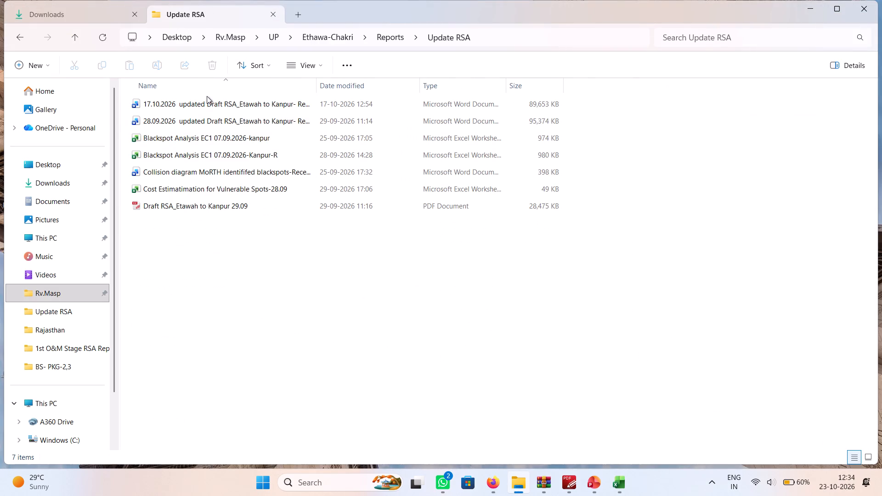
{"action": "left_click", "coordinate": [207, 96]}
{"action": "left_click", "coordinate": [223, 104]}
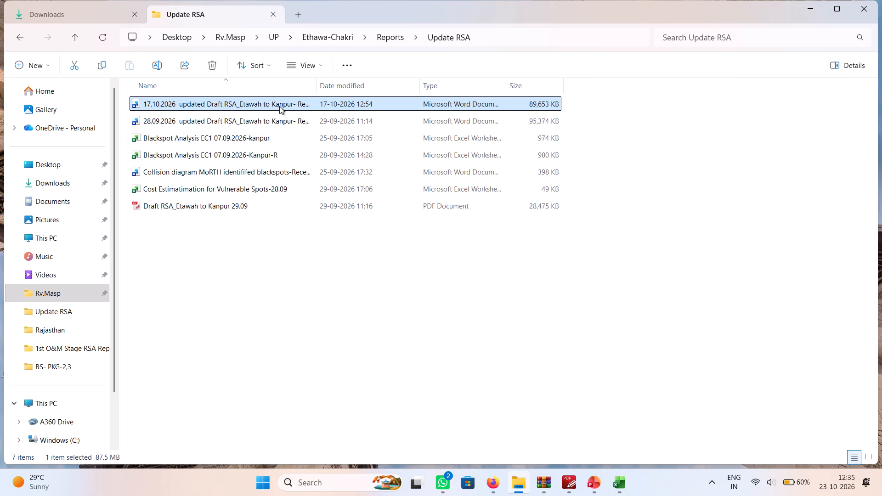
{"action": "triple_click", "coordinate": [237, 104]}
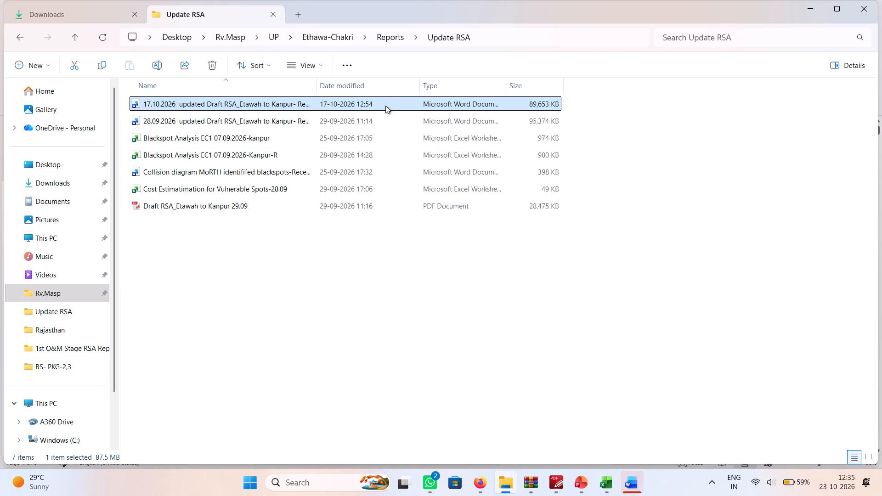
Look through the Reports, Downloads and Update RSA folders for other Etawah to Kanpur report files.
{"action": "left_click", "coordinate": [258, 124]}
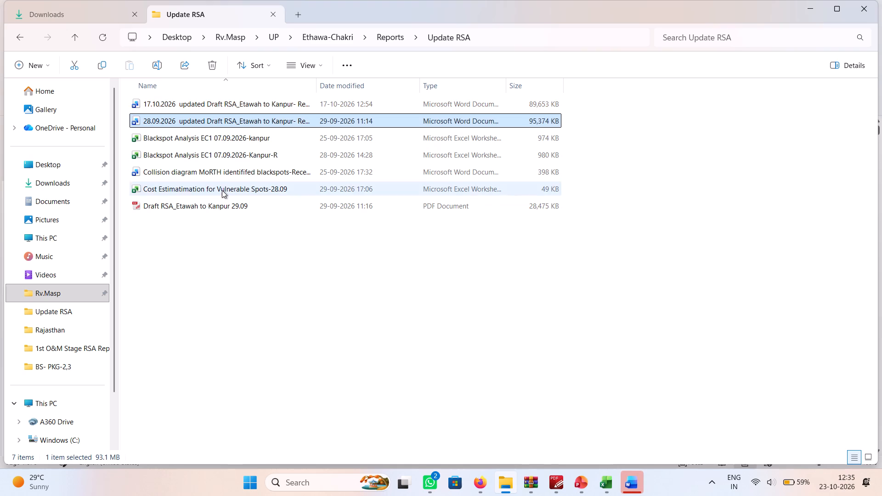
{"action": "left_click", "coordinate": [17, 37]}
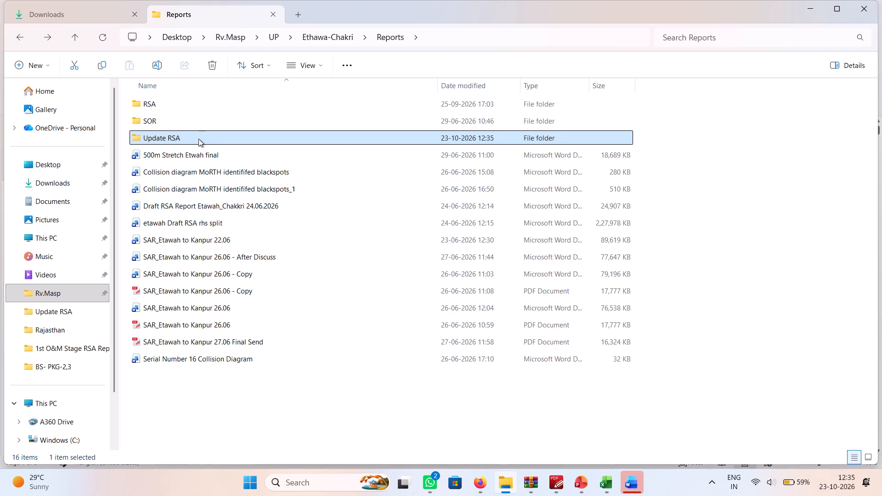
{"action": "double_click", "coordinate": [198, 139]}
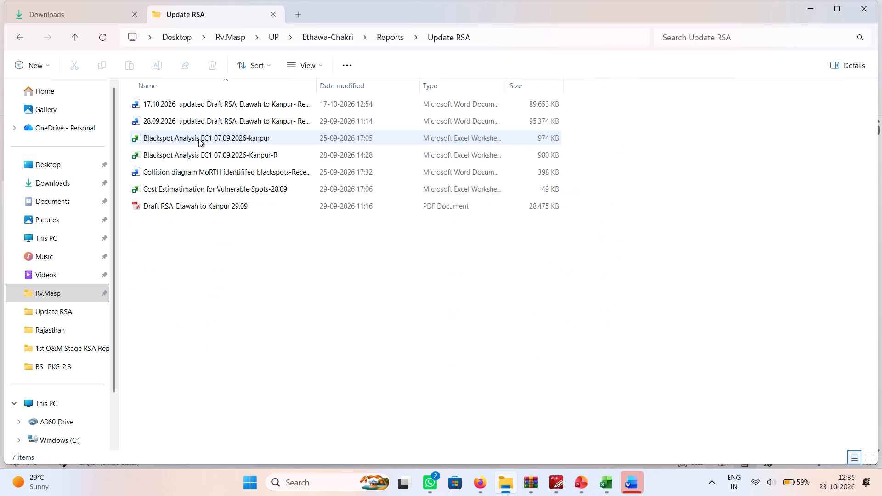
{"action": "left_click", "coordinate": [51, 178]}
{"action": "left_click", "coordinate": [512, 221]}
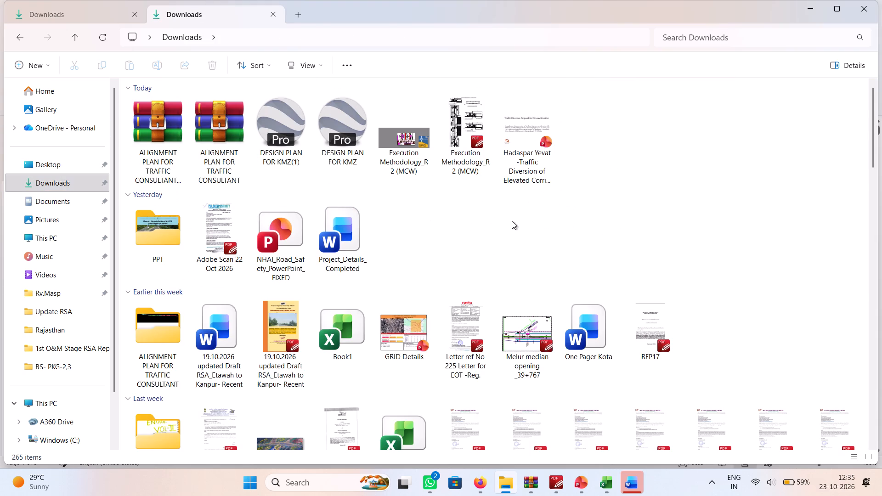
{"action": "scroll", "coordinate": [512, 221], "scroll_direction": "down", "scroll_amount": 1}
{"action": "scroll", "coordinate": [512, 221], "scroll_direction": "up", "scroll_amount": 1}
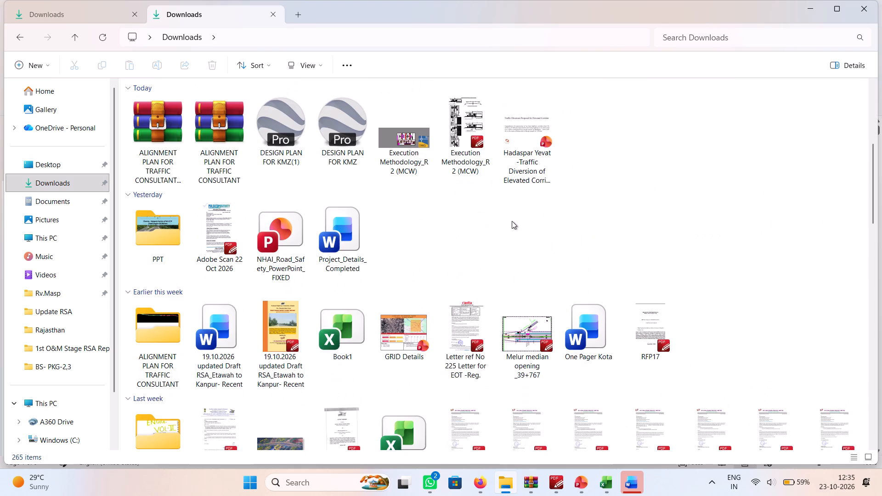
{"action": "scroll", "coordinate": [512, 221], "scroll_direction": "down", "scroll_amount": 1}
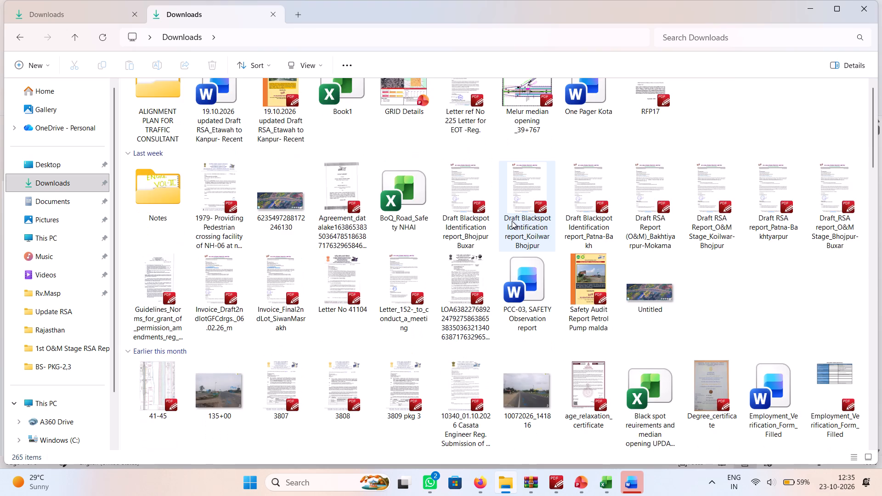
{"action": "scroll", "coordinate": [512, 221], "scroll_direction": "up", "scroll_amount": 1}
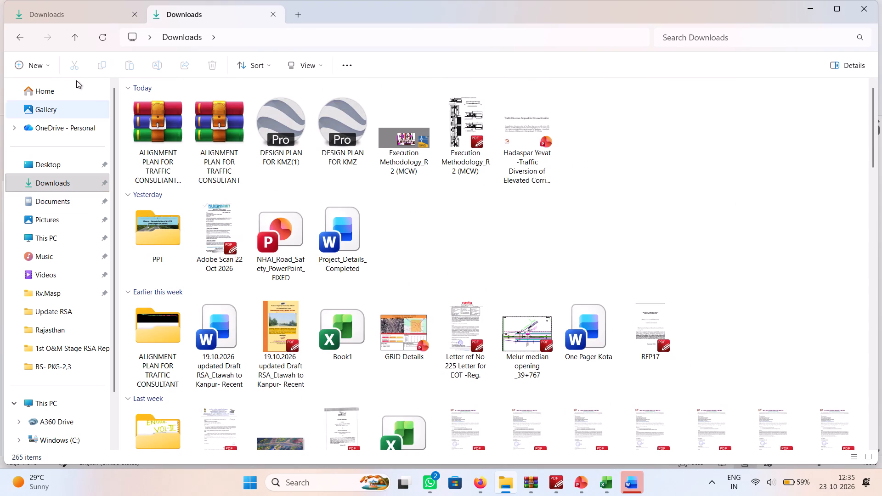
{"action": "left_click", "coordinate": [63, 312]}
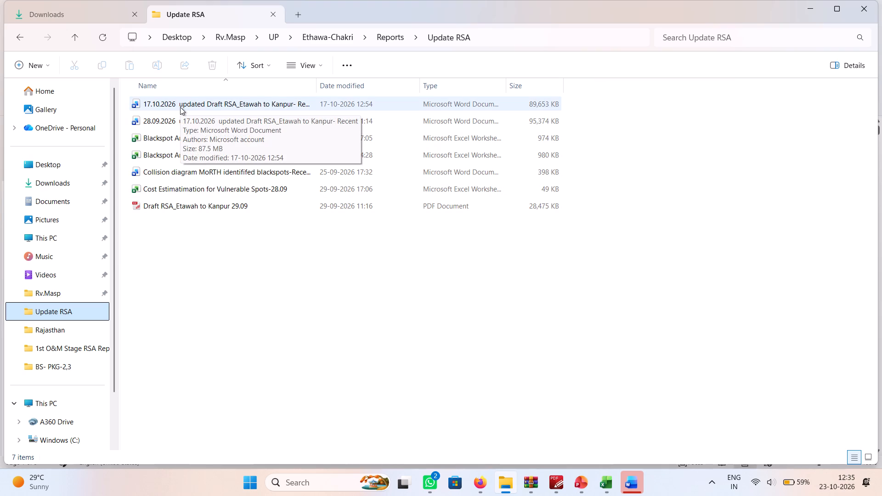
Open the 17.09.2026 updated Draft RSA_Etawah to Kanpur report from the RSA subfolder of Reports.
{"action": "left_click", "coordinate": [73, 40]}
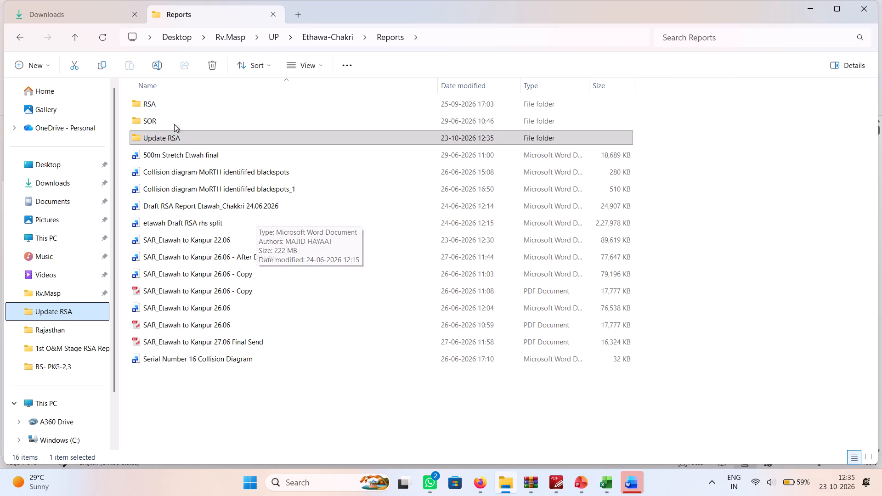
{"action": "double_click", "coordinate": [174, 97]}
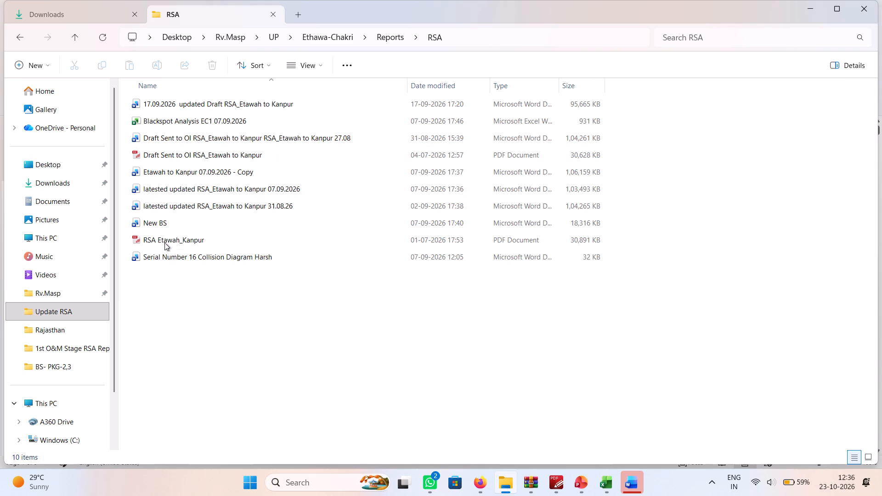
{"action": "left_click", "coordinate": [191, 104]}
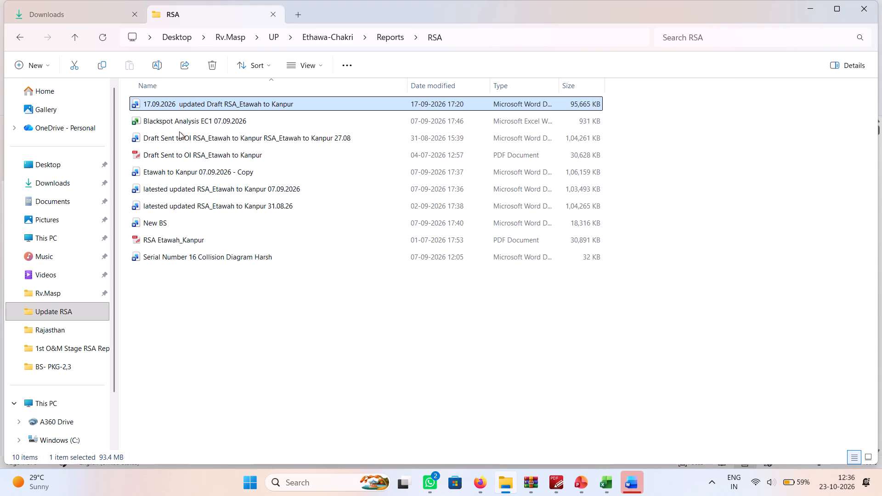
{"action": "double_click", "coordinate": [204, 104]}
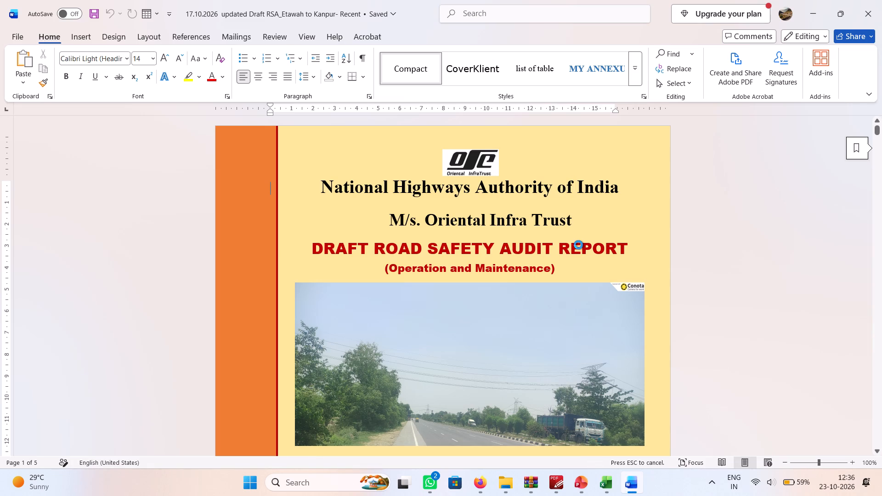
Examine the 17.09.2026 report from its contents and accident tables to Table 0-6, Consolidated quantity Estimation for all Safety Measures, and close it.
{"action": "scroll", "coordinate": [548, 273], "scroll_direction": "down", "scroll_amount": 1}
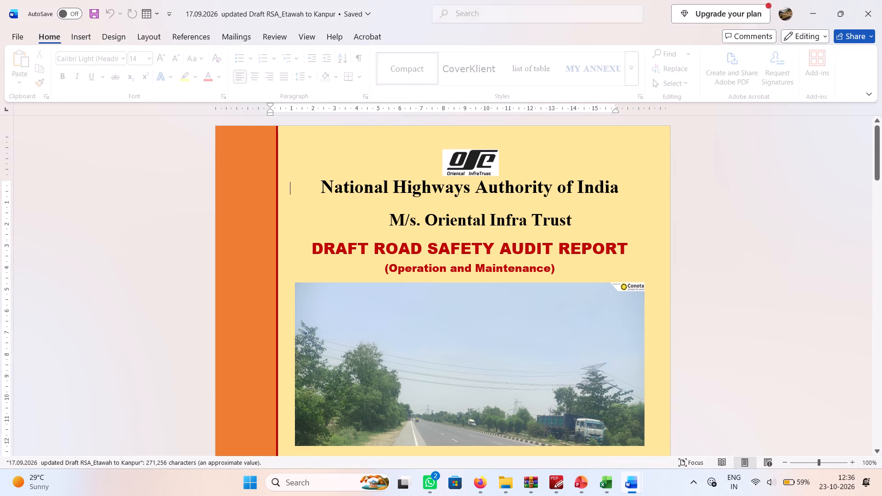
{"action": "scroll", "coordinate": [548, 273], "scroll_direction": "down", "scroll_amount": 1}
{"action": "scroll", "coordinate": [547, 273], "scroll_direction": "down", "scroll_amount": 20}
{"action": "scroll", "coordinate": [547, 273], "scroll_direction": "down", "scroll_amount": 5}
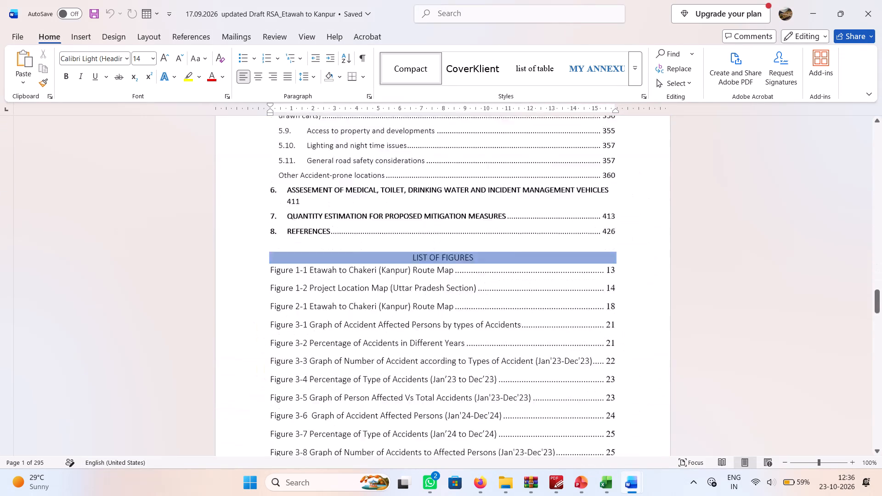
{"action": "scroll", "coordinate": [550, 272], "scroll_direction": "down", "scroll_amount": 10}
{"action": "scroll", "coordinate": [550, 272], "scroll_direction": "down", "scroll_amount": 11}
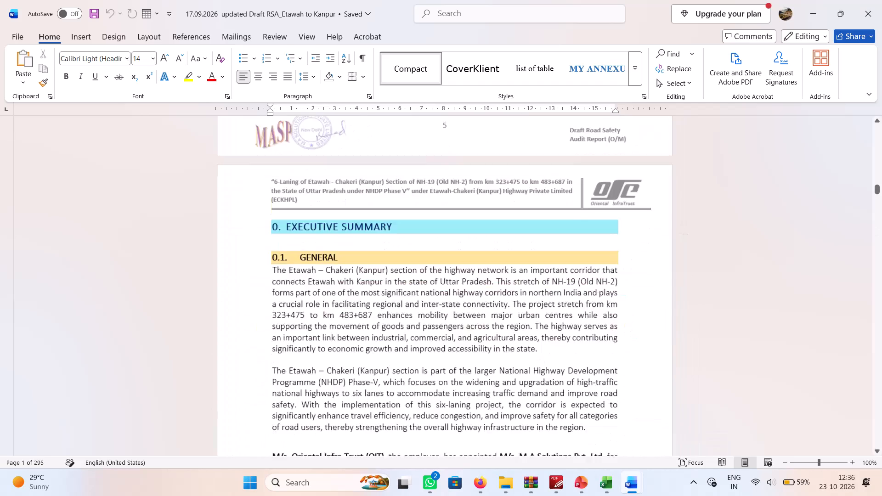
{"action": "scroll", "coordinate": [550, 272], "scroll_direction": "down", "scroll_amount": 14}
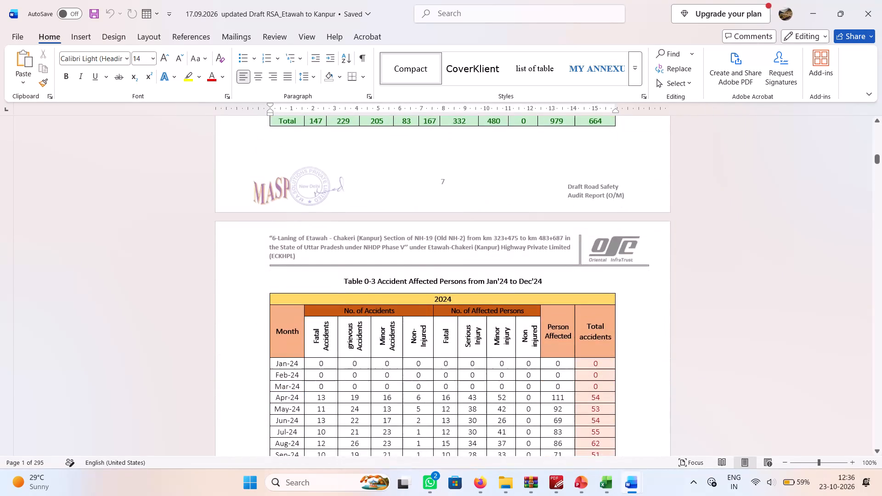
{"action": "scroll", "coordinate": [548, 272], "scroll_direction": "down", "scroll_amount": 10}
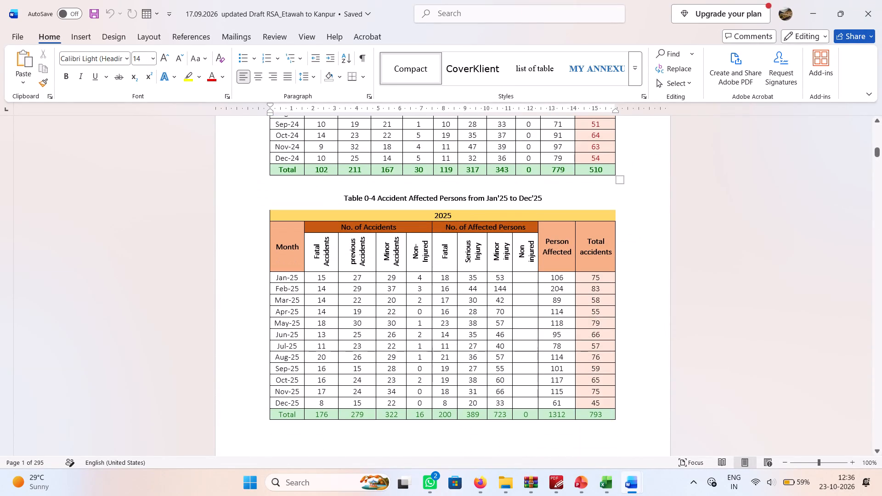
{"action": "scroll", "coordinate": [402, 295], "scroll_direction": "down", "scroll_amount": 10}
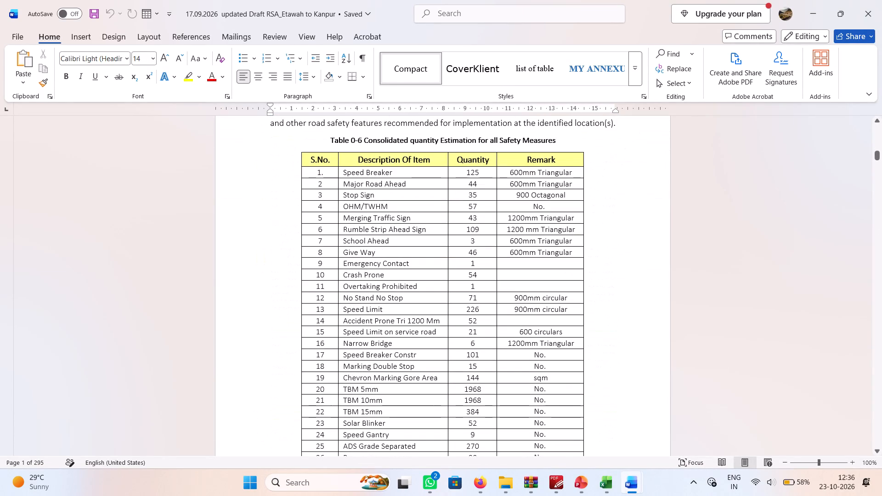
{"action": "scroll", "coordinate": [402, 295], "scroll_direction": "down", "scroll_amount": 1}
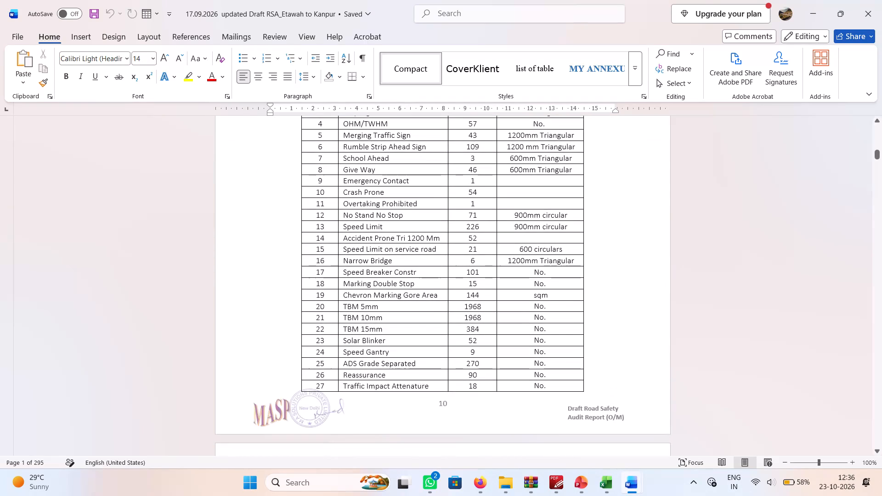
{"action": "scroll", "coordinate": [402, 295], "scroll_direction": "up", "scroll_amount": 1}
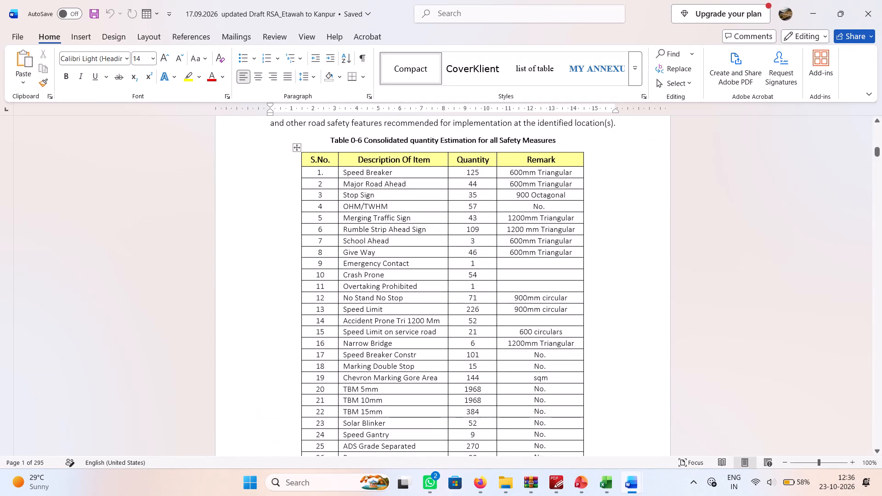
{"action": "left_click", "coordinate": [870, 14]}
Close the 17.10.2026 updated Draft RSA report and return to the RSA folder.
{"action": "scroll", "coordinate": [511, 252], "scroll_direction": "down", "scroll_amount": 2}
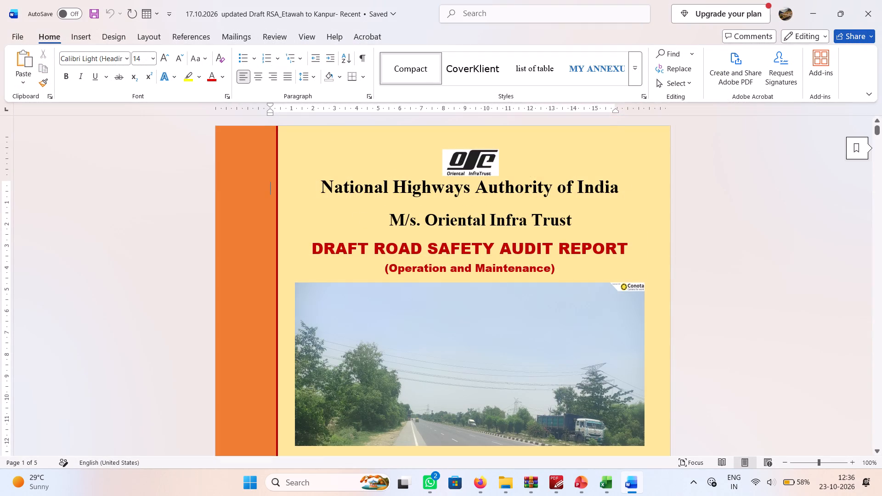
{"action": "scroll", "coordinate": [511, 252], "scroll_direction": "down", "scroll_amount": 6}
{"action": "left_click", "coordinate": [875, 6]}
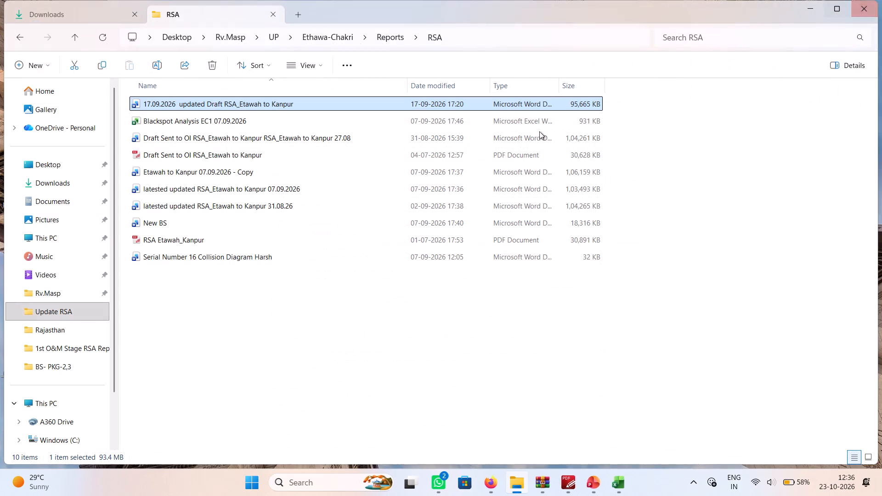
Look over the latested updated RSA_Etawah to Kanpur reports dated 07.09.2026 and 31.08.26 in the RSA folder.
{"action": "left_click", "coordinate": [295, 189]}
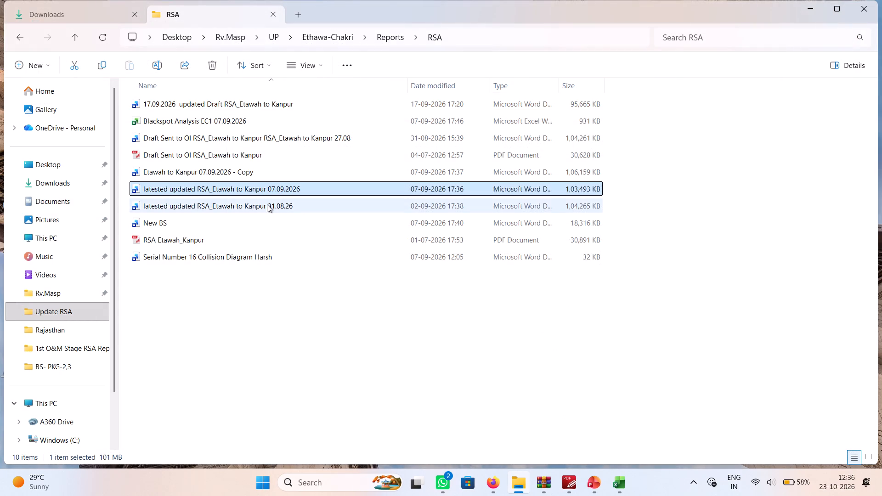
{"action": "left_click", "coordinate": [267, 204]}
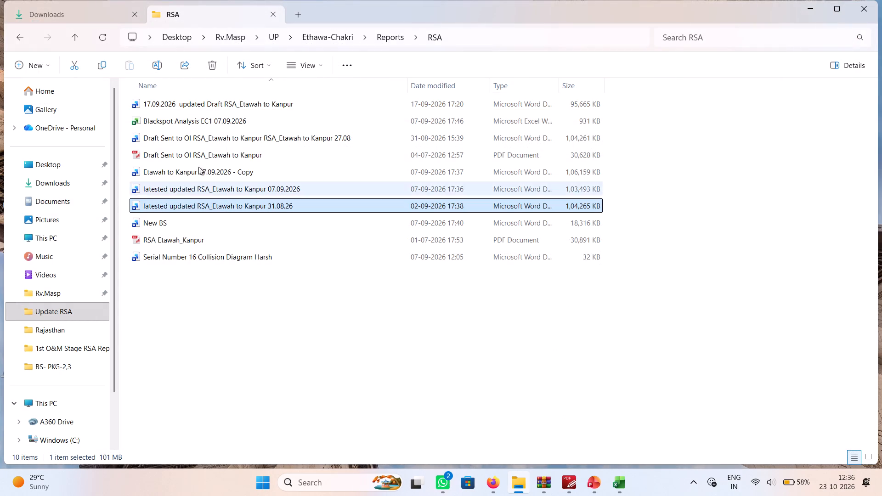
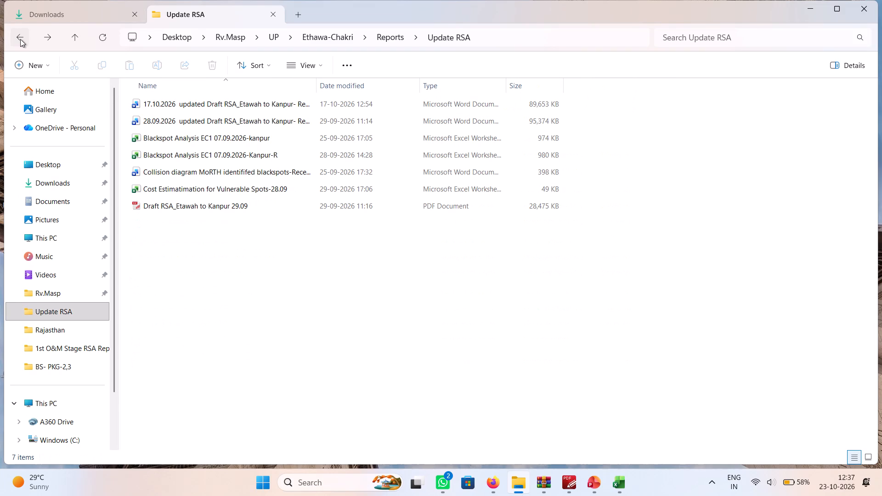
Look through the Downloads folder from today's files to last month's for the Etawah to Kanpur report files.
{"action": "left_click", "coordinate": [20, 39]}
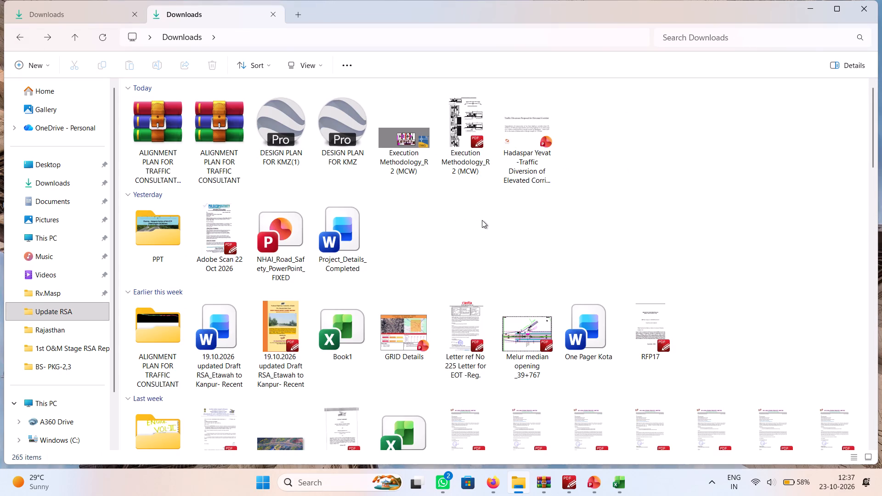
{"action": "left_click", "coordinate": [482, 220]}
{"action": "scroll", "coordinate": [482, 220], "scroll_direction": "down", "scroll_amount": 1}
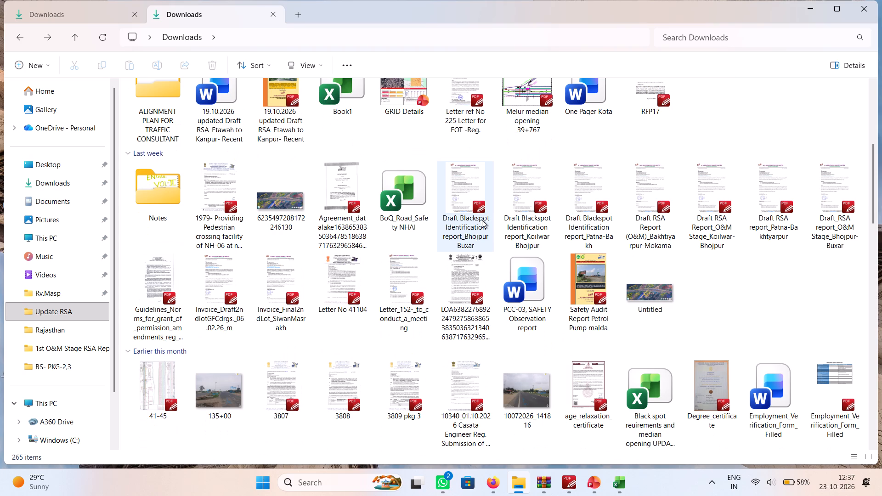
{"action": "left_click", "coordinate": [799, 286]}
{"action": "left_click_drag", "start_coordinate": [874, 183], "coordinate": [876, 217]}
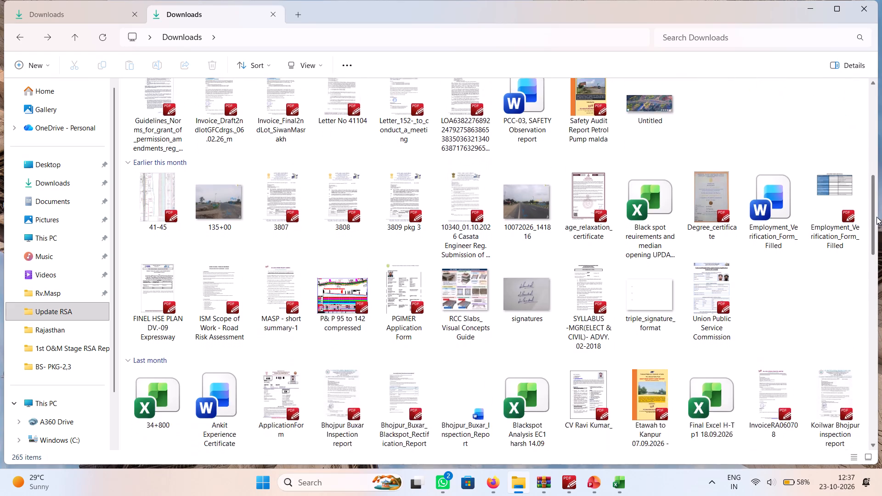
{"action": "left_click_drag", "start_coordinate": [876, 217], "coordinate": [881, 252]}
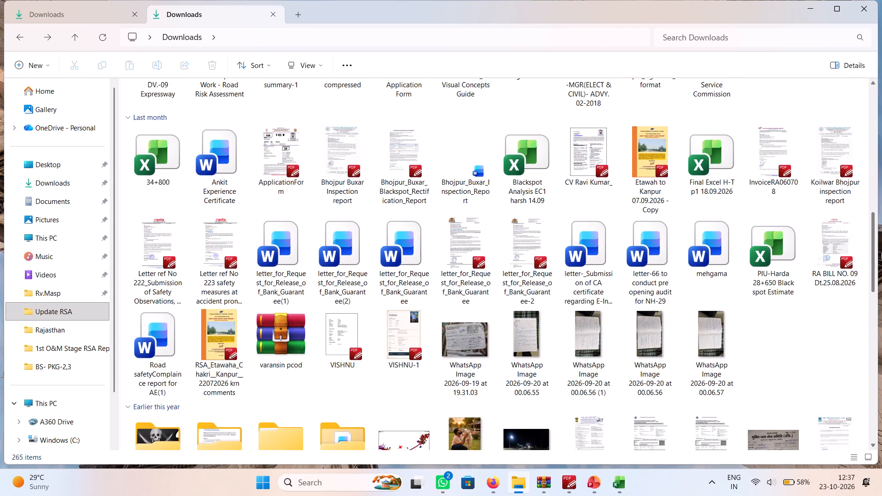
{"action": "left_click_drag", "start_coordinate": [881, 252], "coordinate": [881, 231]}
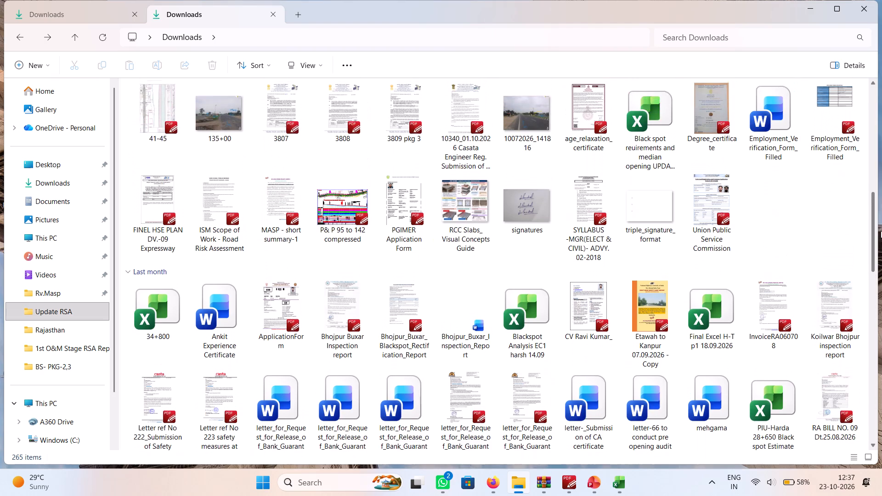
{"action": "left_click_drag", "start_coordinate": [881, 231], "coordinate": [873, 125]}
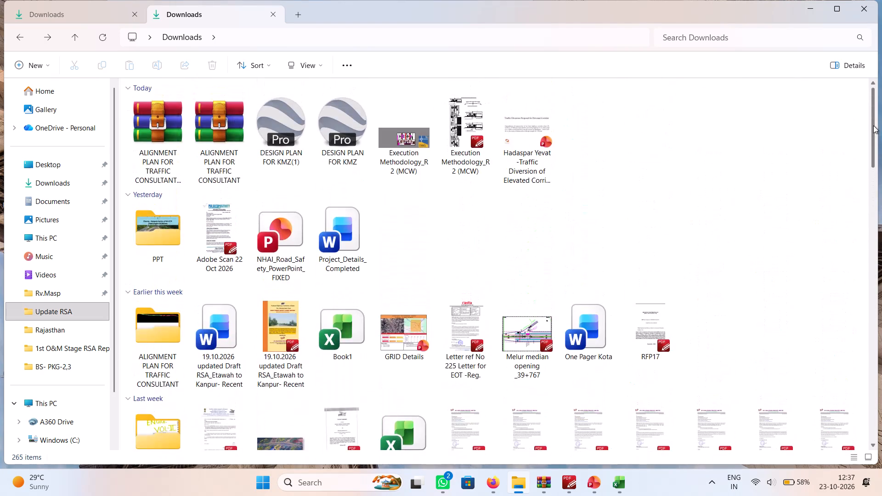
{"action": "left_click_drag", "start_coordinate": [873, 125], "coordinate": [873, 106]}
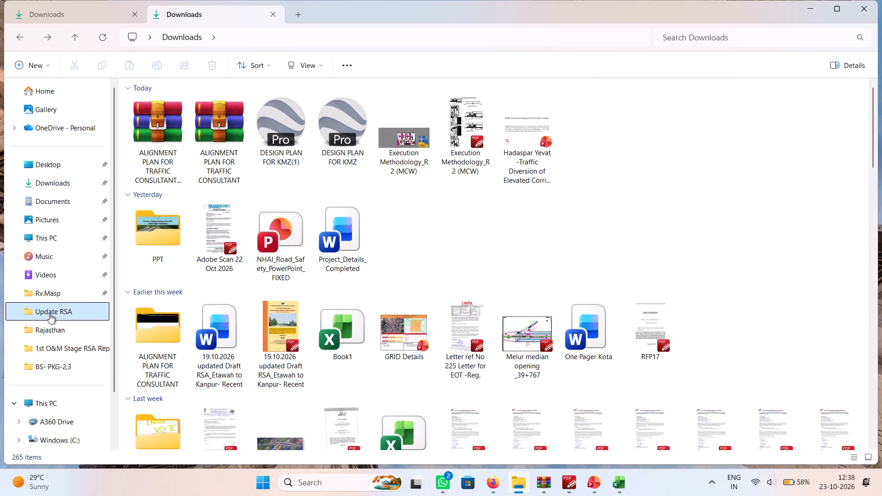
Check the Ethawa-Chakri folder under Rv.Masp > UP and its Reports subfolder for the road safety audit files.
{"action": "left_click", "coordinate": [57, 290]}
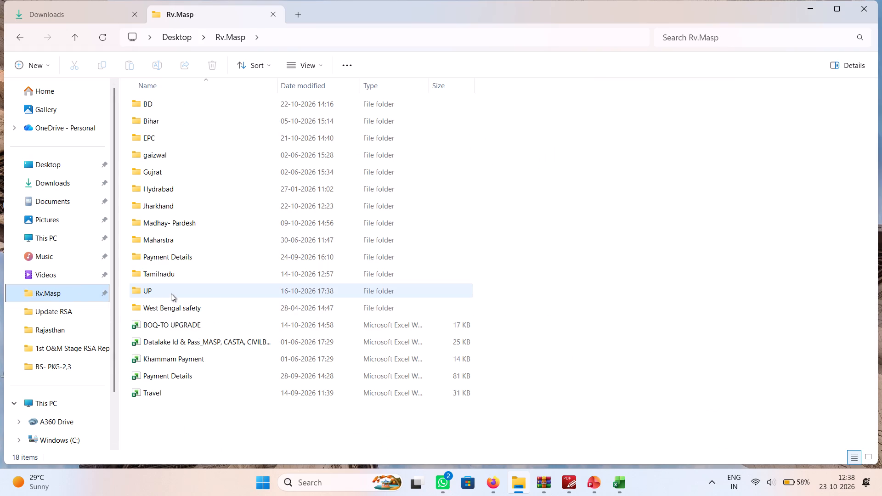
{"action": "double_click", "coordinate": [171, 293]}
{"action": "left_click", "coordinate": [193, 141]}
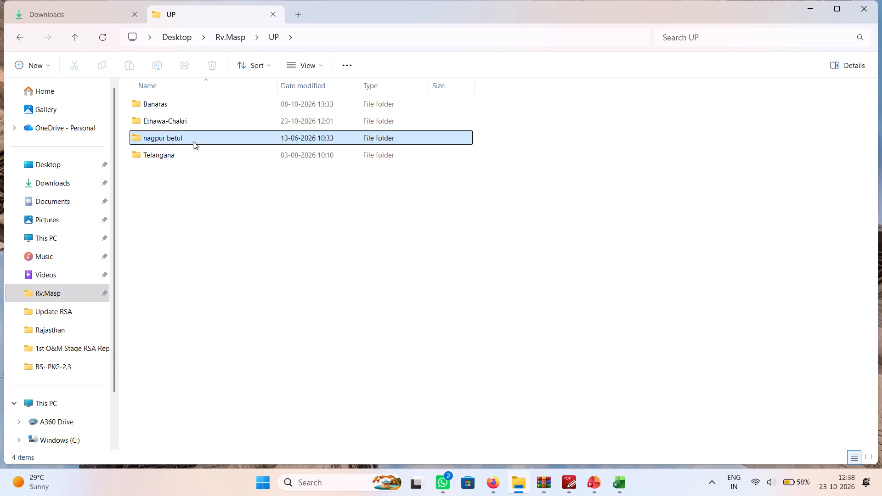
{"action": "double_click", "coordinate": [191, 124]}
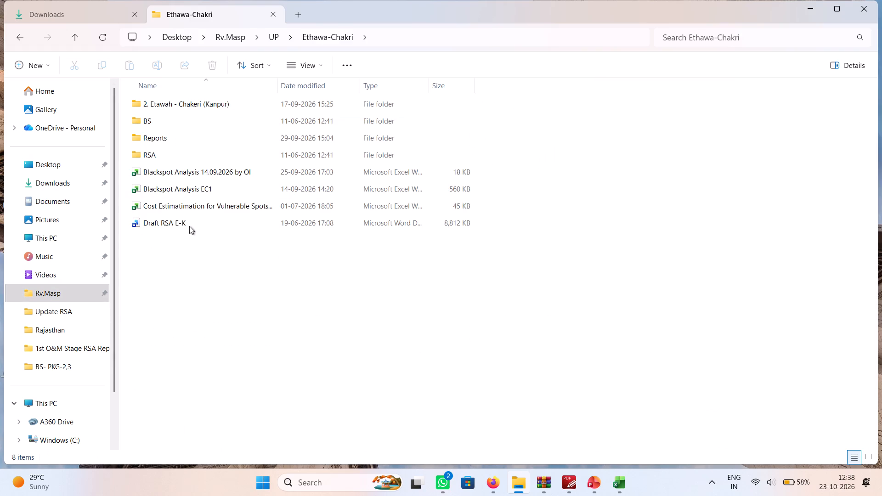
{"action": "left_click", "coordinate": [189, 226]}
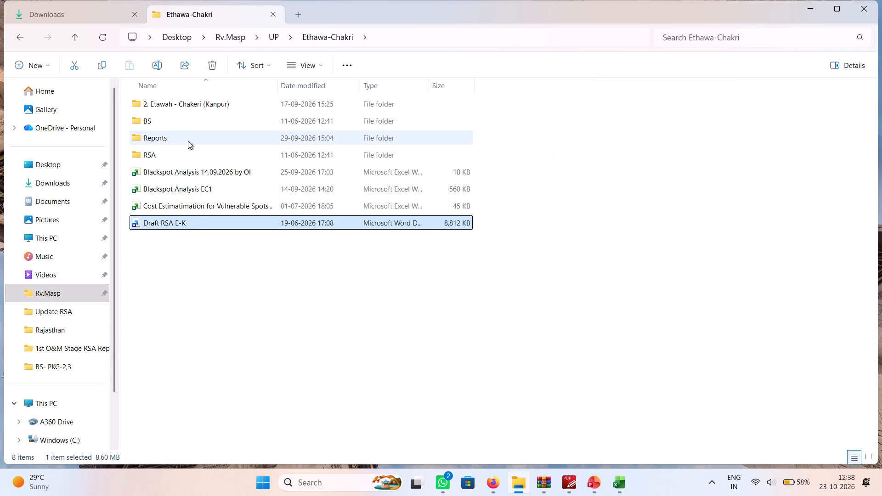
{"action": "double_click", "coordinate": [188, 141]}
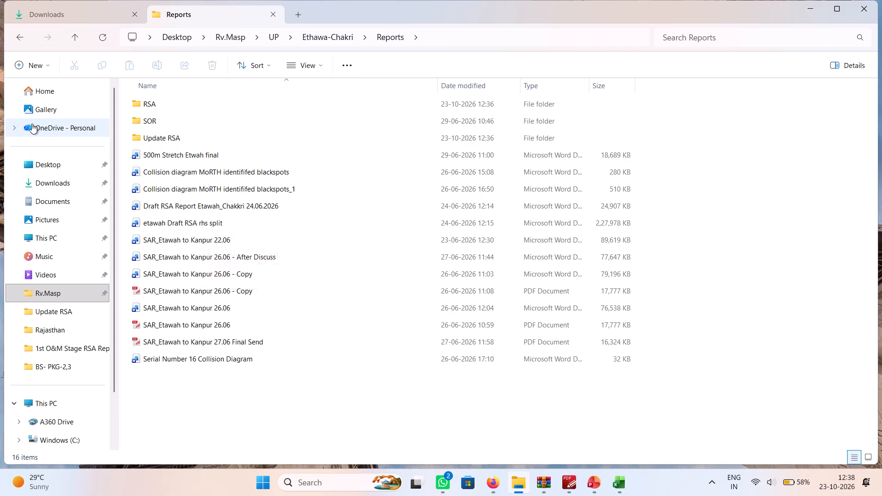
{"action": "left_click", "coordinate": [23, 41]}
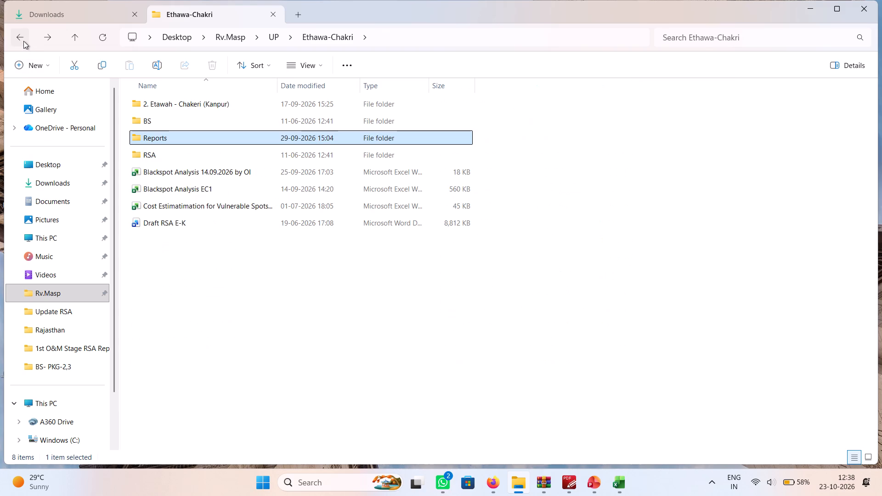
Look over the files in the Desktop folder and return to the Update RSA folder.
{"action": "left_click", "coordinate": [50, 187]}
{"action": "left_click", "coordinate": [60, 165]}
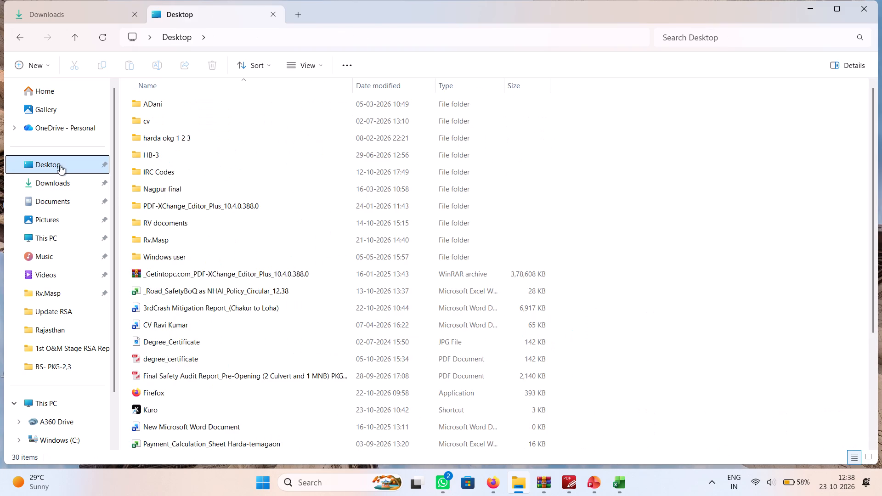
{"action": "scroll", "coordinate": [275, 267], "scroll_direction": "down", "scroll_amount": 1}
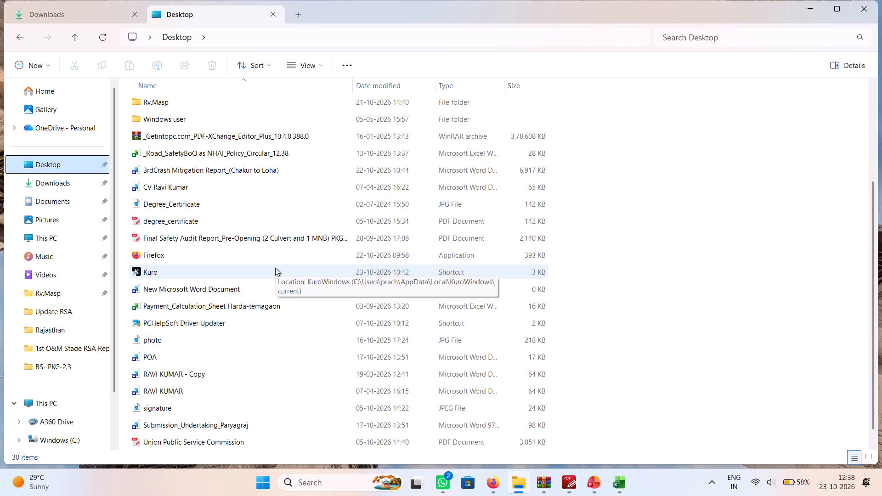
{"action": "scroll", "coordinate": [275, 268], "scroll_direction": "up", "scroll_amount": 2}
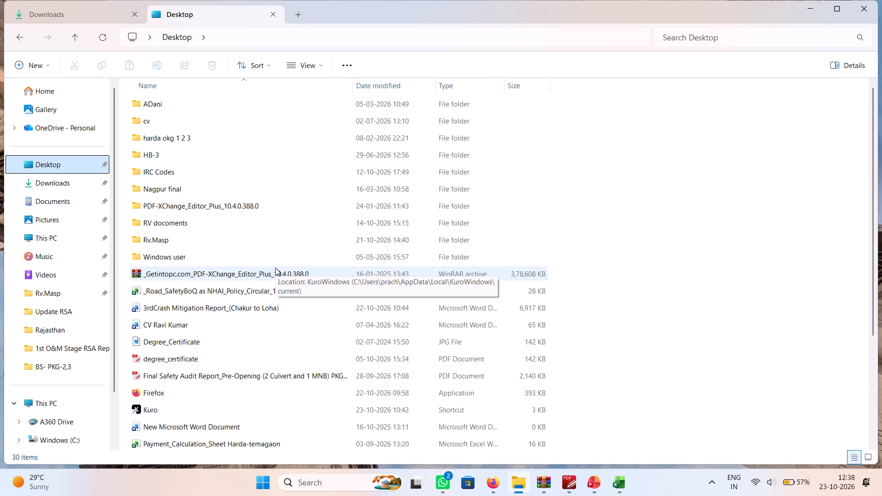
{"action": "left_click", "coordinate": [56, 312]}
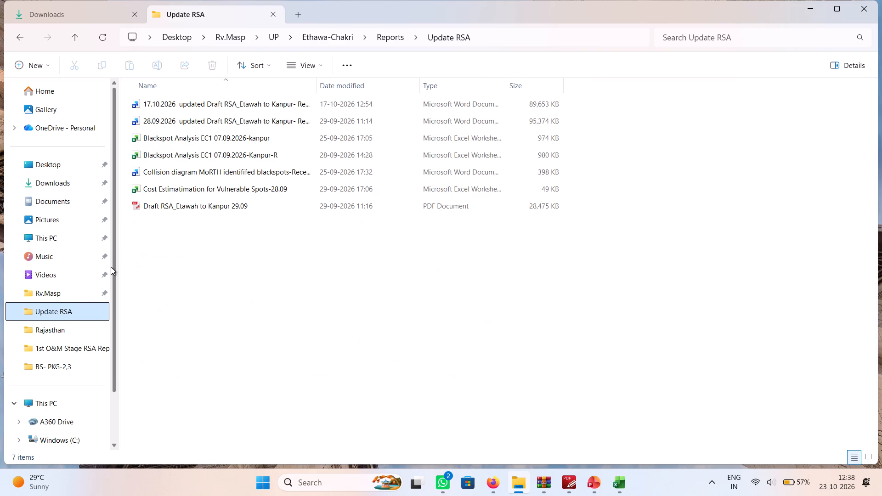
{"action": "left_click", "coordinate": [247, 208]}
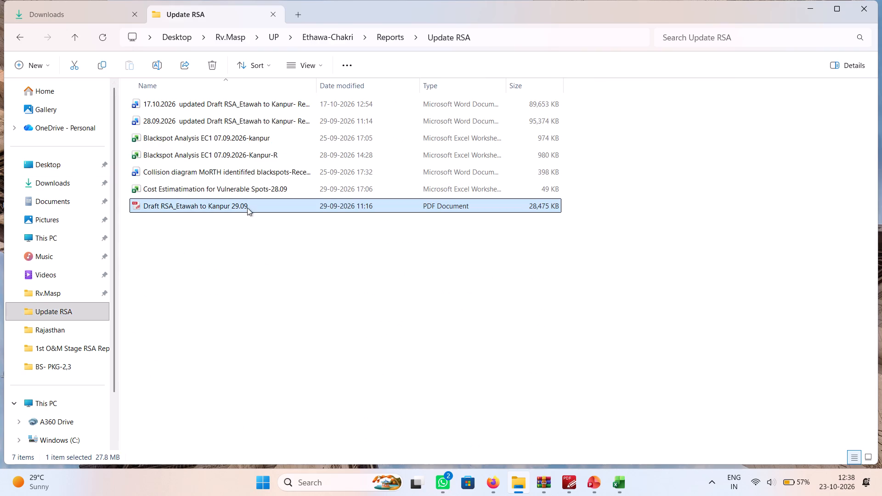
{"action": "left_click", "coordinate": [23, 39]}
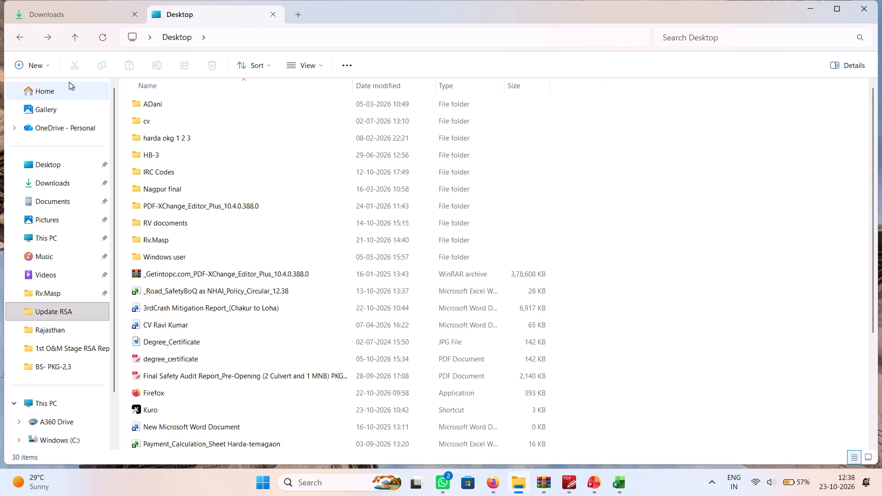
{"action": "left_click", "coordinate": [46, 39]}
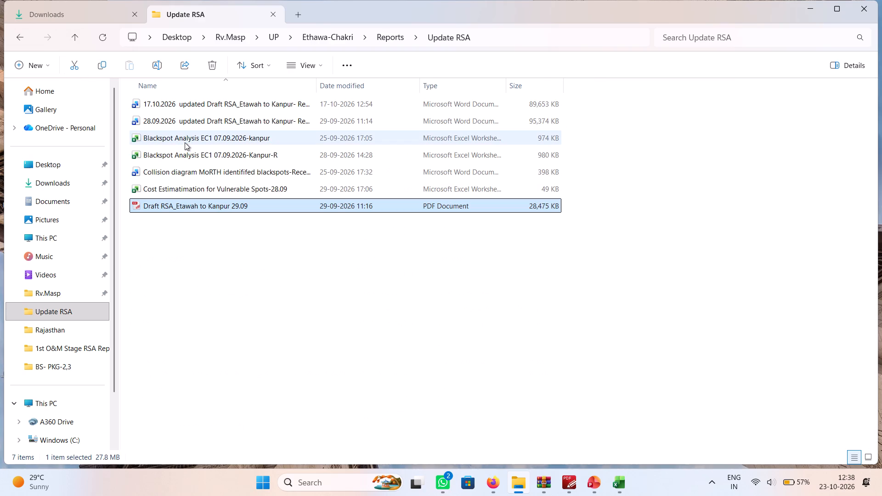
{"action": "left_click", "coordinate": [79, 35]}
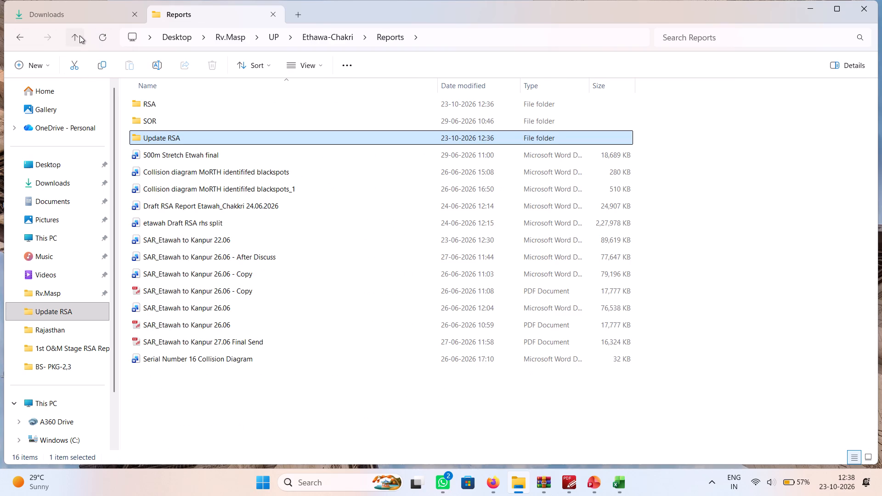
{"action": "double_click", "coordinate": [163, 107]}
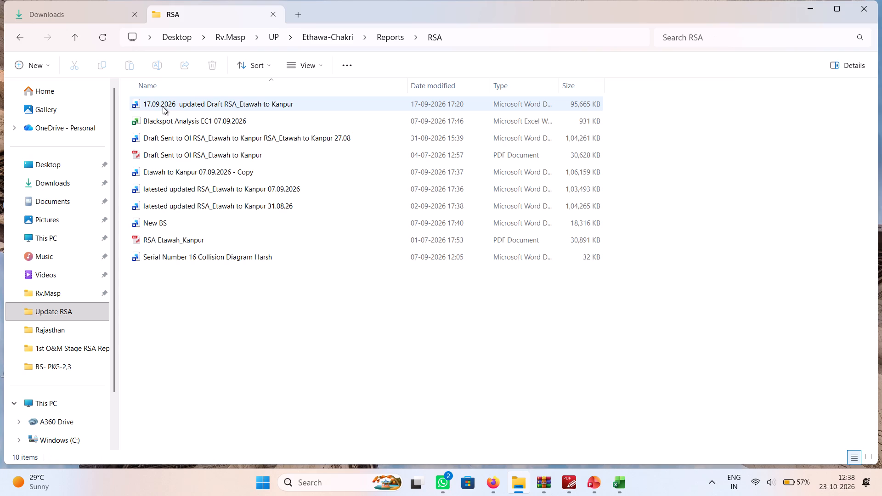
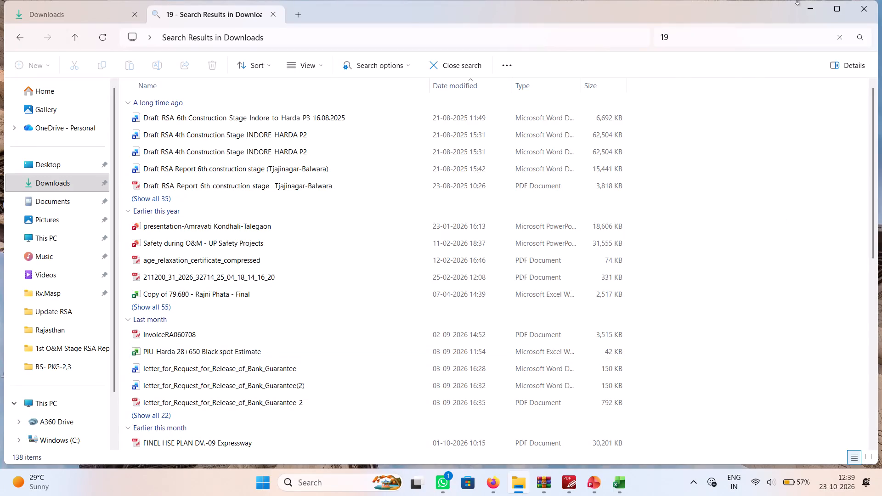
Narrow the Downloads folder search to 19.10.
{"action": "left_click", "coordinate": [713, 34]}
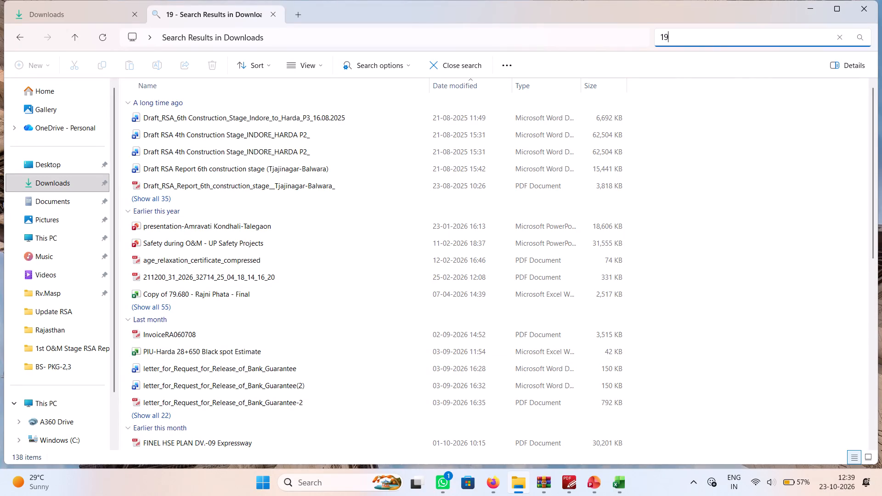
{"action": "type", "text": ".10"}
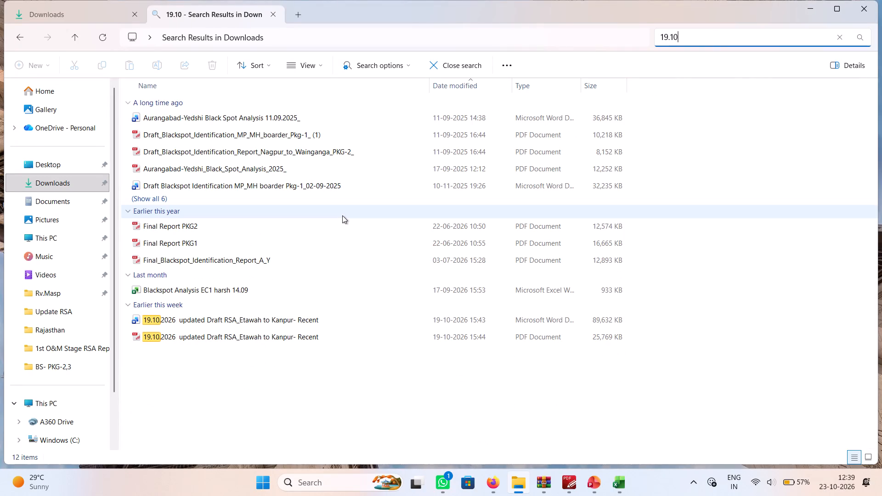
Open the properties of the Word document "19.10.2026 updated Draft RSA_Etawah to Kanpur- Recent" to check its location and dates.
{"action": "left_click", "coordinate": [243, 320]}
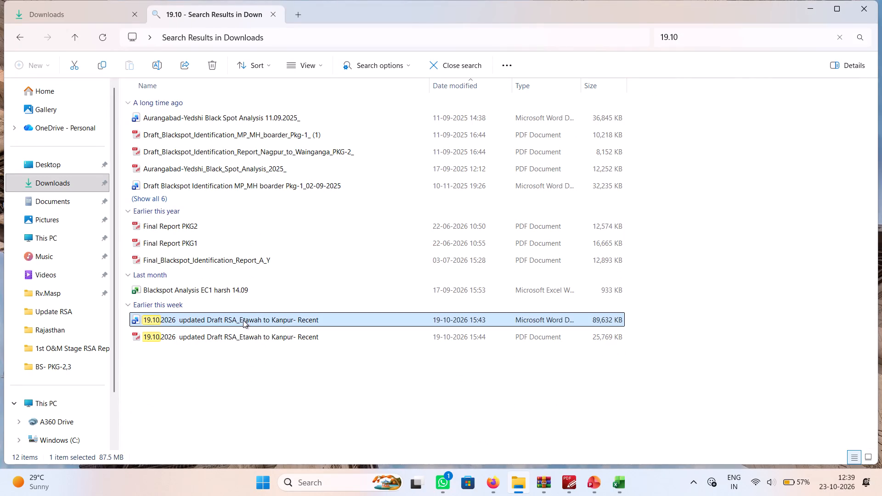
{"action": "right_click", "coordinate": [243, 320]}
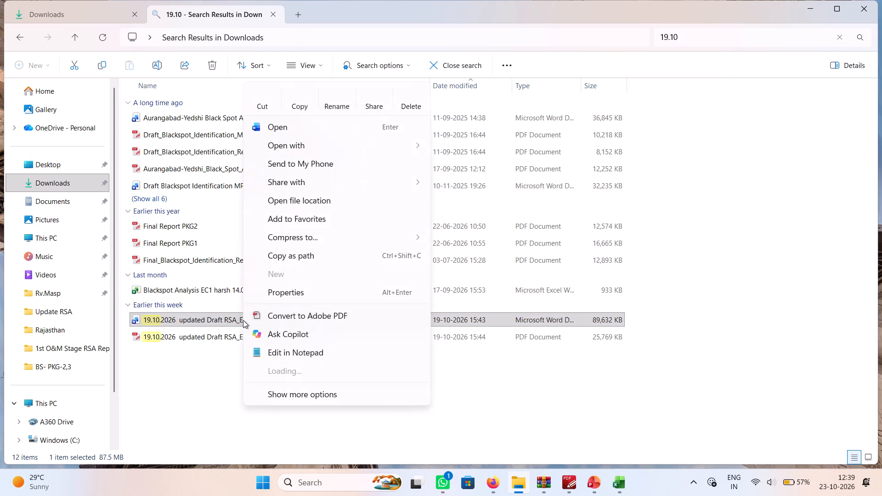
{"action": "left_click", "coordinate": [297, 392]}
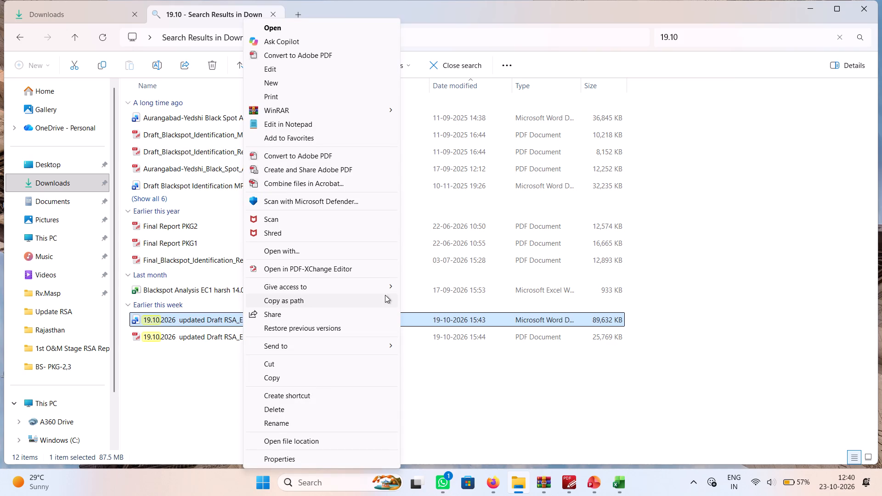
{"action": "left_click", "coordinate": [319, 463]}
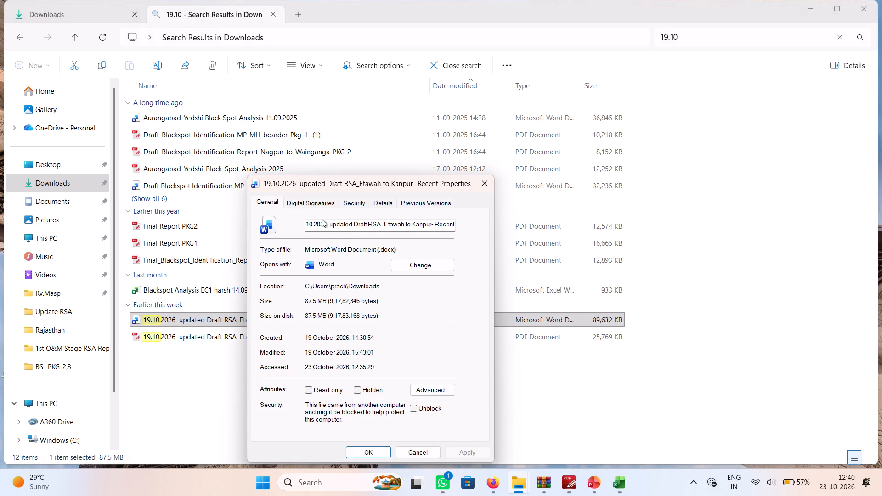
Review the signature, security, details and version properties of the 19.10.2026 updated Draft RSA_Etawah to Kanpur Word file.
{"action": "left_click", "coordinate": [308, 199]}
{"action": "left_click", "coordinate": [357, 204]}
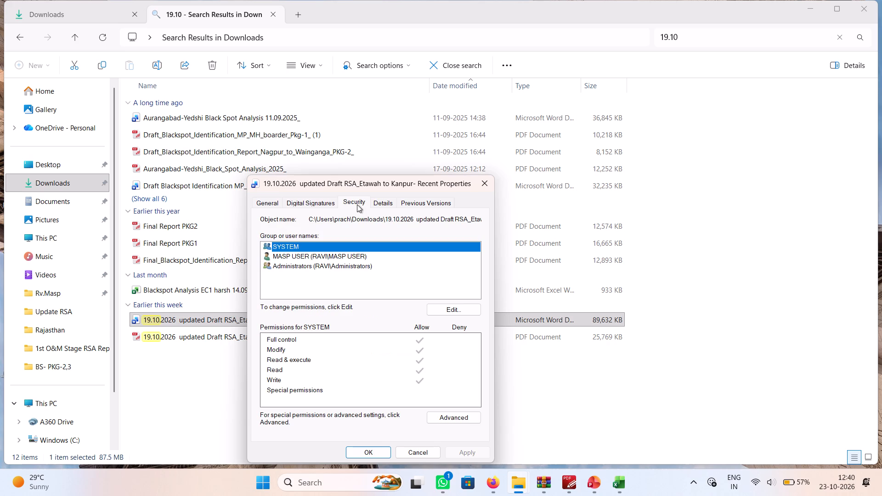
{"action": "left_click", "coordinate": [387, 203]}
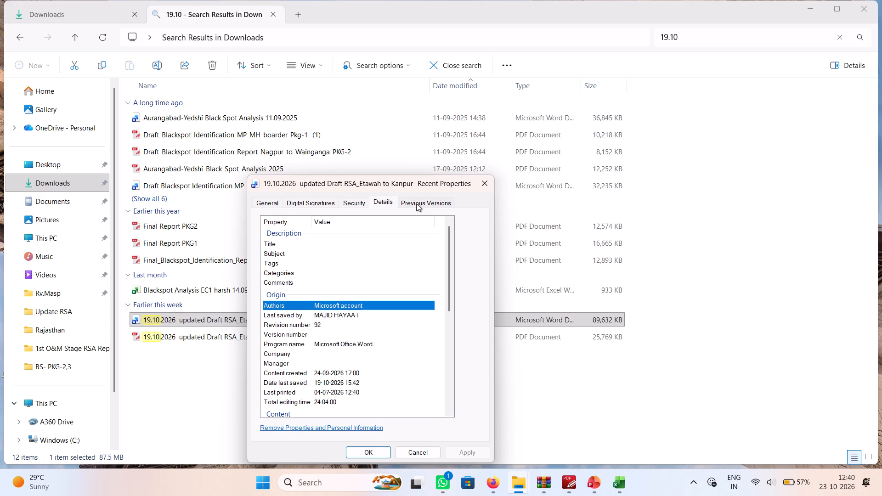
{"action": "left_click", "coordinate": [416, 203]}
{"action": "left_click", "coordinate": [266, 205]}
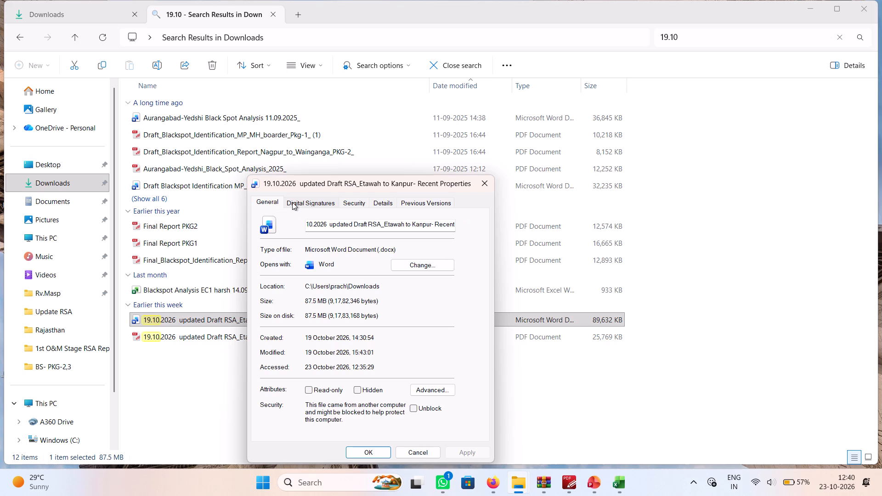
{"action": "left_click", "coordinate": [292, 202]}
{"action": "left_click", "coordinate": [278, 202]}
{"action": "left_click", "coordinate": [201, 389]}
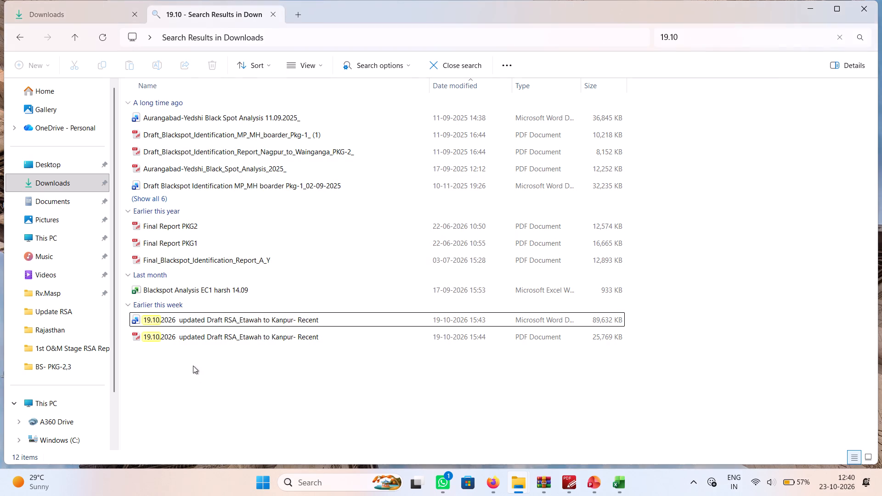
Open the Word report 19.10.2026 updated Draft RSA_Etawah to Kanpur- Recent from the Downloads folder.
{"action": "left_click", "coordinate": [68, 182]}
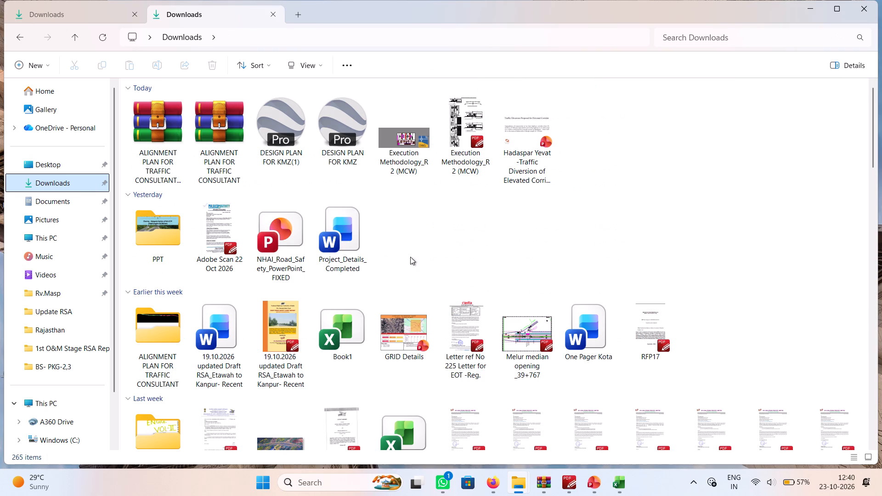
{"action": "left_click", "coordinate": [212, 333]}
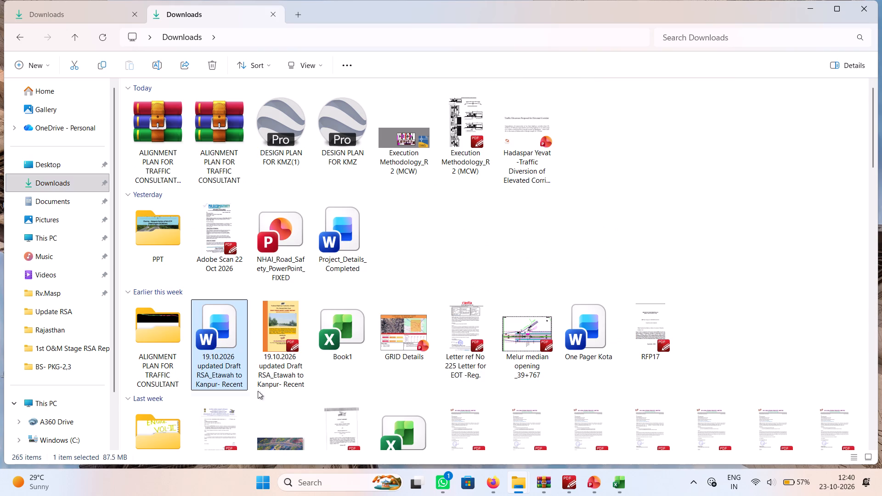
{"action": "double_click", "coordinate": [219, 327]}
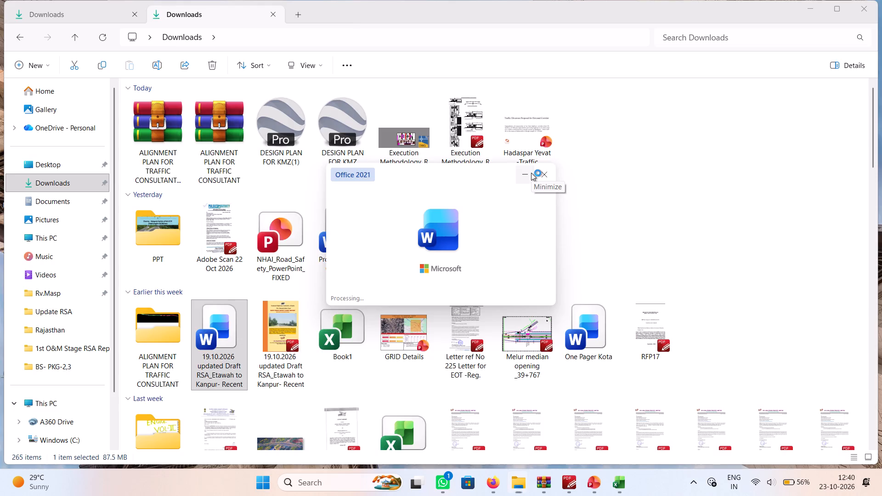
Look through the report from the cover page to the consolidated quantity estimation for all safety measures.
{"action": "scroll", "coordinate": [501, 248], "scroll_direction": "down", "scroll_amount": 6}
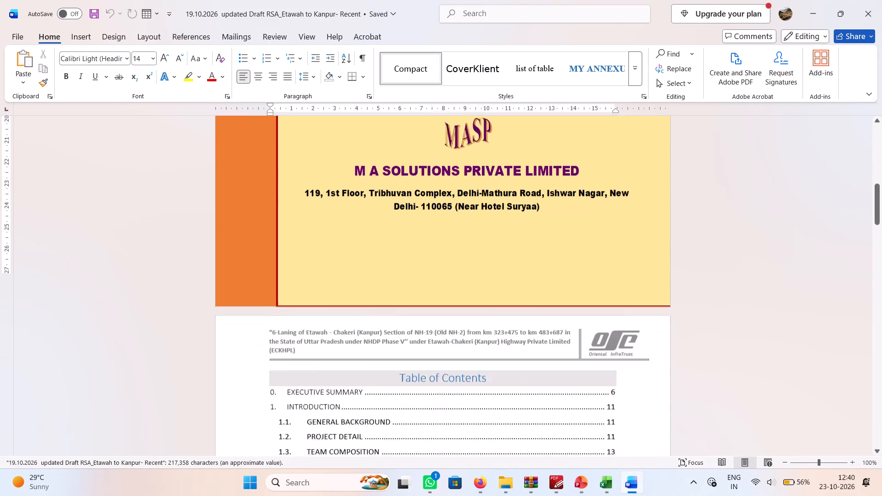
{"action": "scroll", "coordinate": [501, 248], "scroll_direction": "down", "scroll_amount": 20}
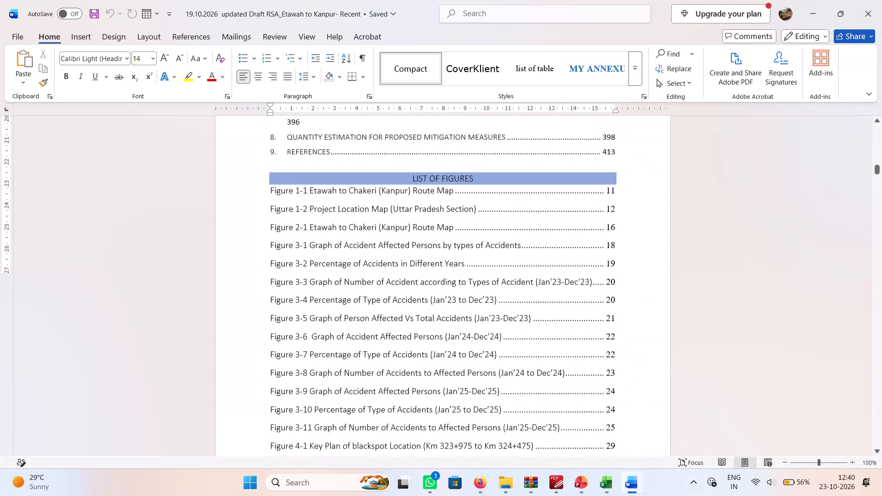
{"action": "scroll", "coordinate": [503, 242], "scroll_direction": "down", "scroll_amount": 20}
{"action": "scroll", "coordinate": [503, 242], "scroll_direction": "down", "scroll_amount": 4}
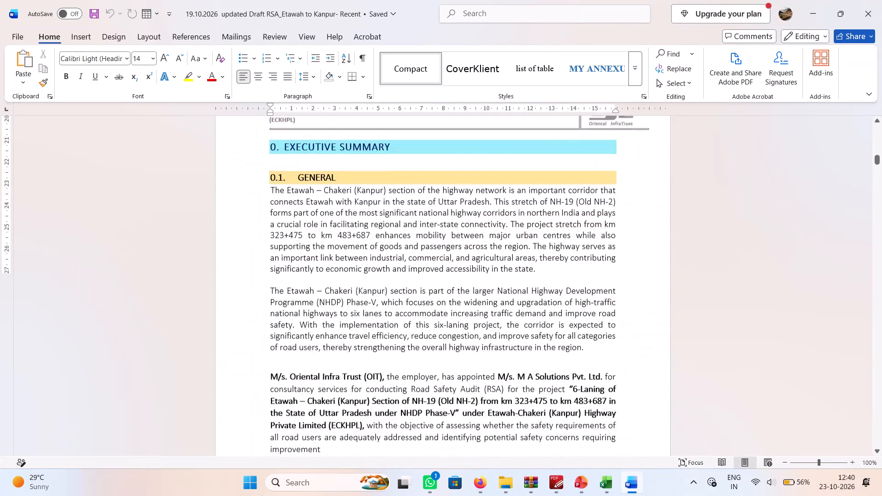
{"action": "scroll", "coordinate": [503, 242], "scroll_direction": "down", "scroll_amount": 17}
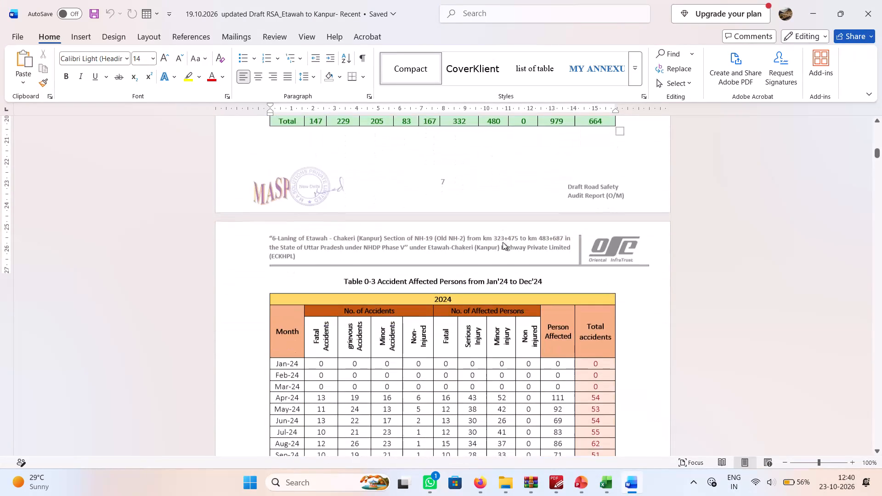
{"action": "scroll", "coordinate": [503, 242], "scroll_direction": "down", "scroll_amount": 4}
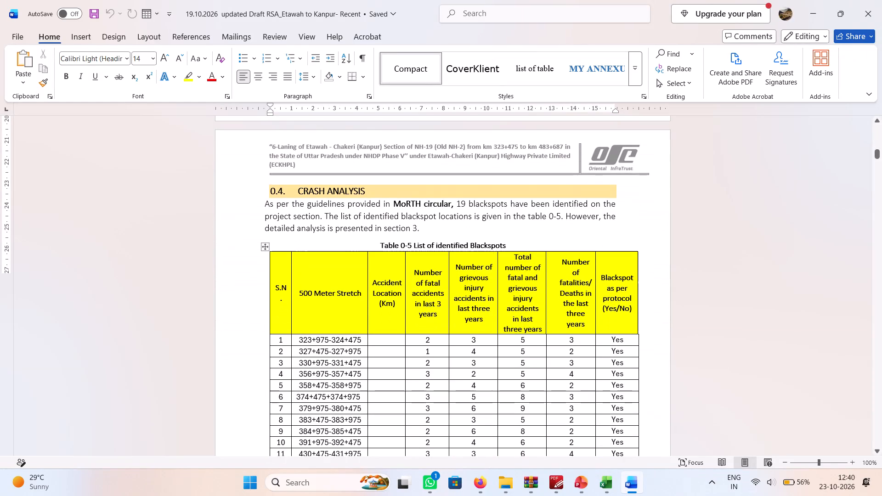
{"action": "scroll", "coordinate": [460, 259], "scroll_direction": "down", "scroll_amount": 10}
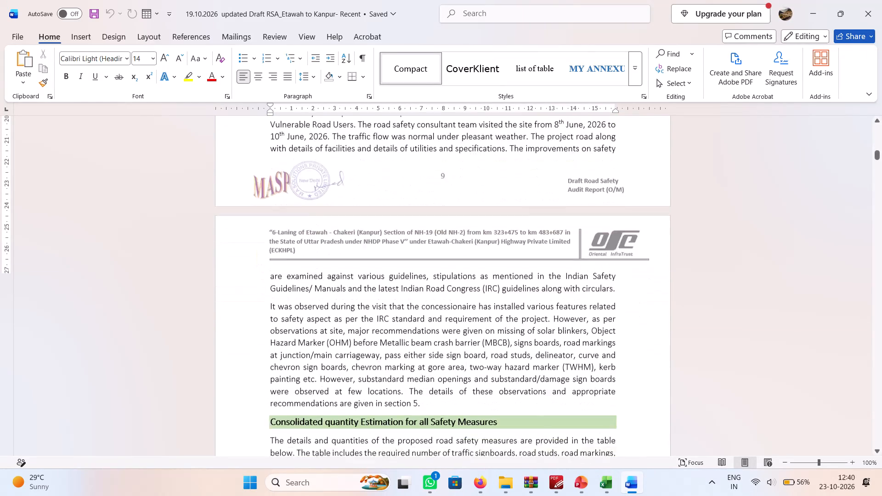
{"action": "scroll", "coordinate": [460, 259], "scroll_direction": "down", "scroll_amount": 4}
{"action": "scroll", "coordinate": [460, 259], "scroll_direction": "up", "scroll_amount": 3}
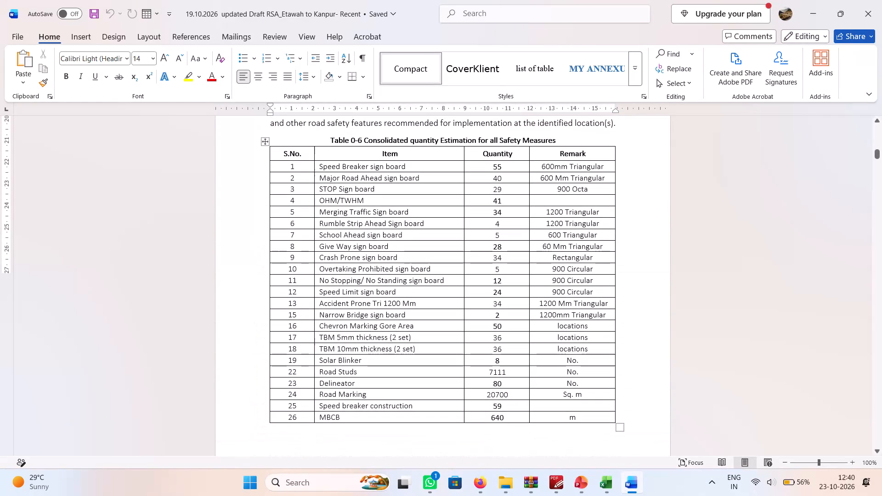
{"action": "scroll", "coordinate": [349, 198], "scroll_direction": "up", "scroll_amount": 1}
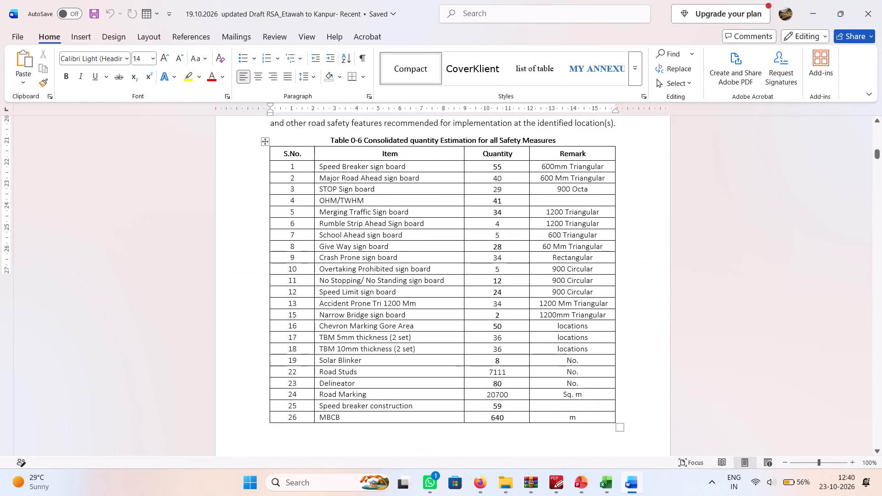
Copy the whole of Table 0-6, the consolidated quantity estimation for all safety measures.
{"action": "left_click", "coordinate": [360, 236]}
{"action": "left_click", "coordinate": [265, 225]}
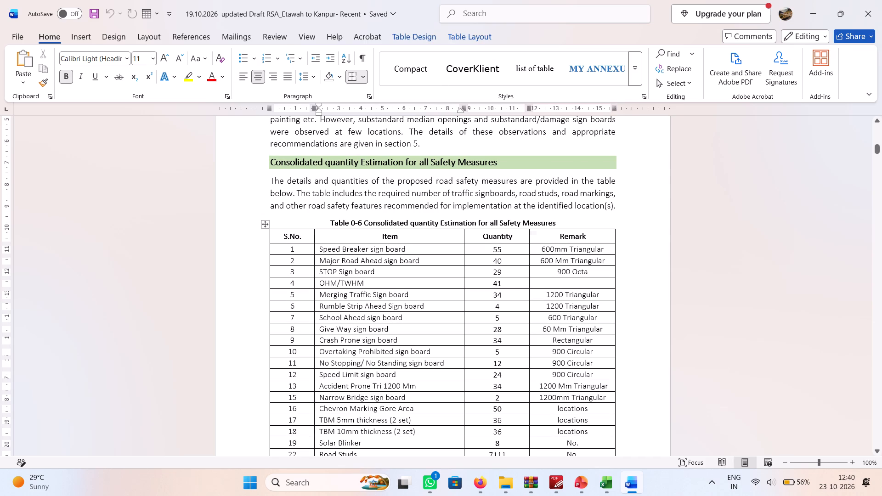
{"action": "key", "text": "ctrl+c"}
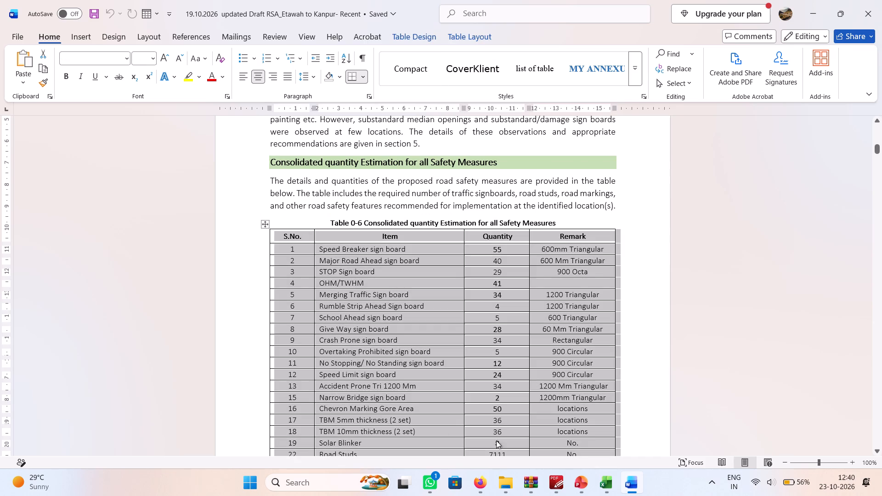
Close the open Cost Estimatimation for Vulnerable Spots workbook in Excel and return to the file folders.
{"action": "left_click", "coordinate": [613, 490]}
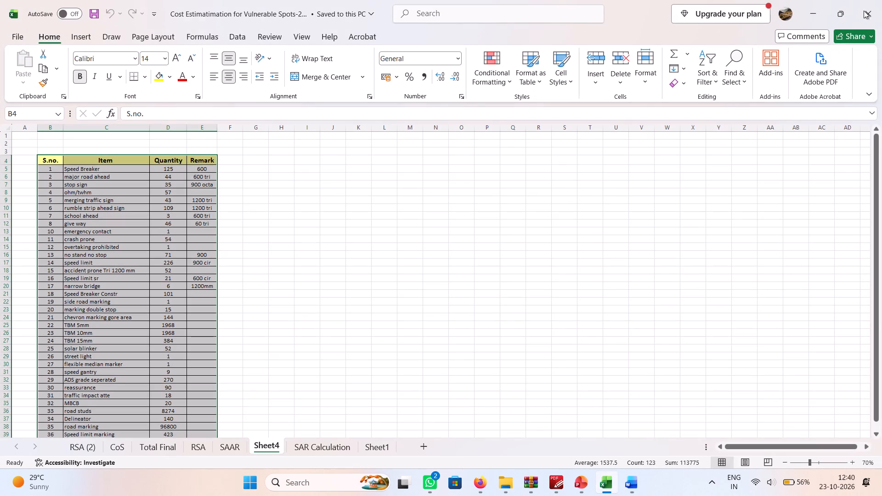
{"action": "left_click", "coordinate": [881, 10]}
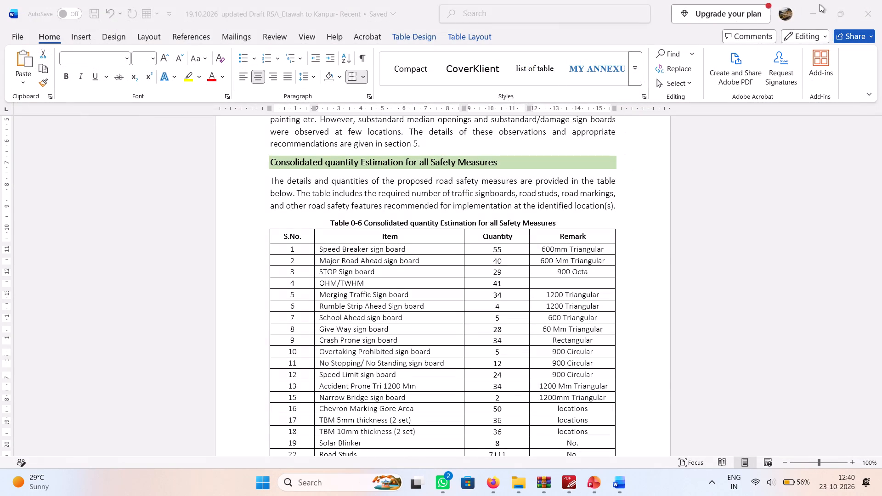
{"action": "left_click", "coordinate": [817, 9]}
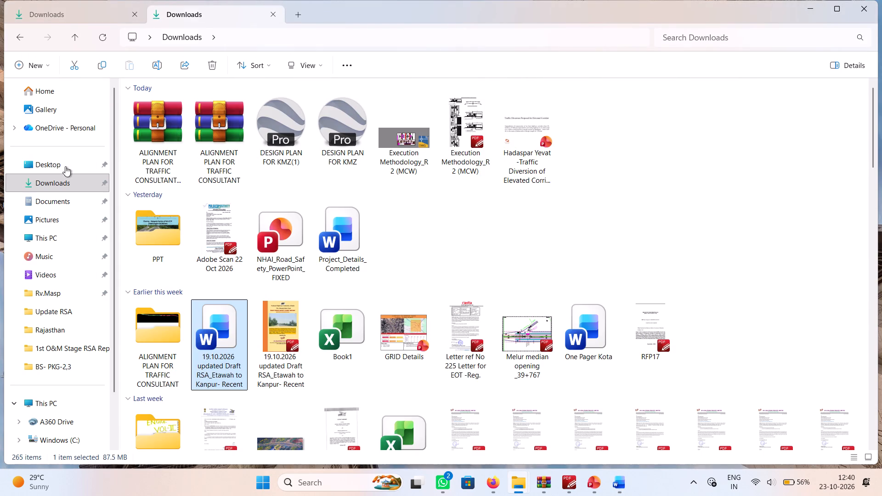
Duplicate the Cost Estimatimation for Vulnerable Spots-29.06 workbook within the Ethawa-Chakri folder under Rv.Masp > UP.
{"action": "left_click", "coordinate": [48, 292]}
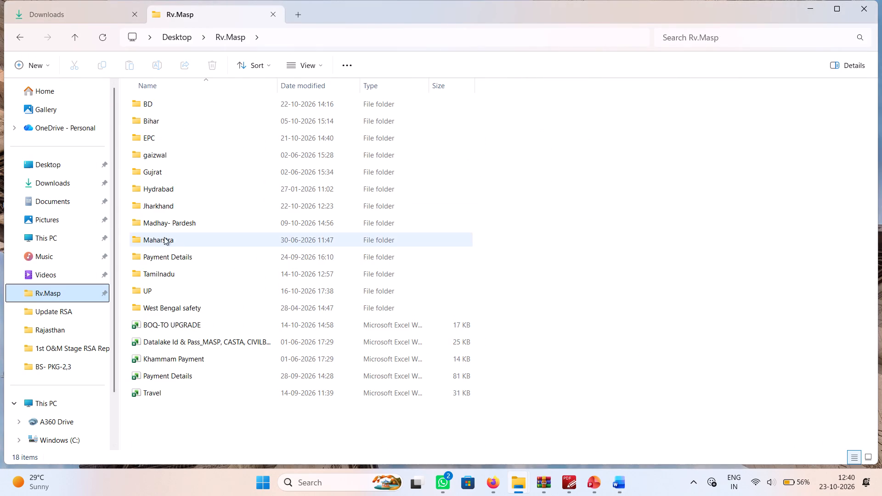
{"action": "double_click", "coordinate": [157, 288]}
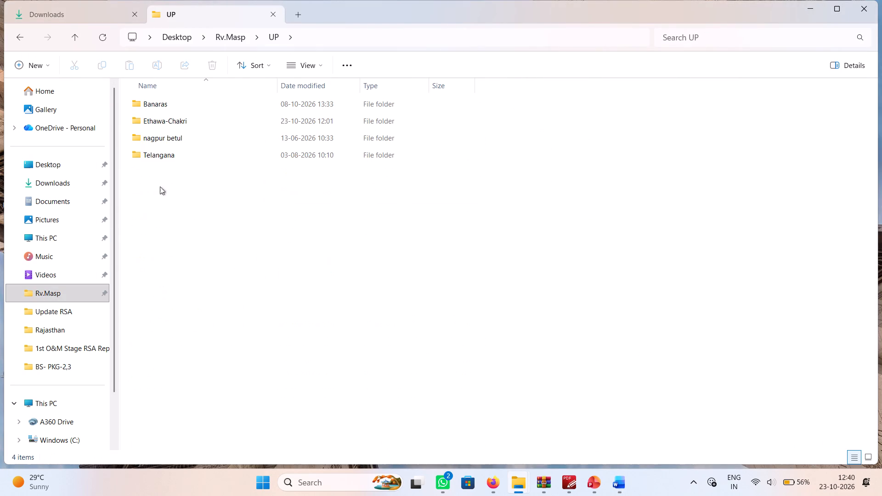
{"action": "double_click", "coordinate": [172, 120]}
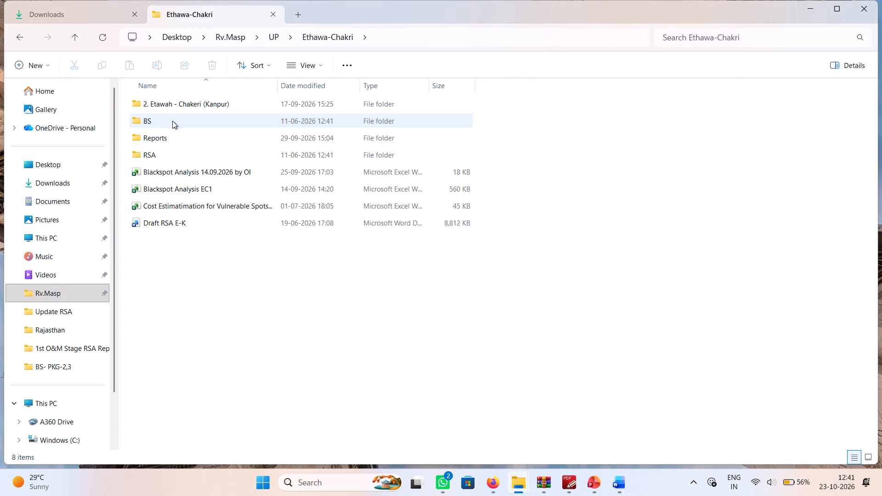
{"action": "left_click_drag", "start_coordinate": [179, 192], "coordinate": [183, 202]}
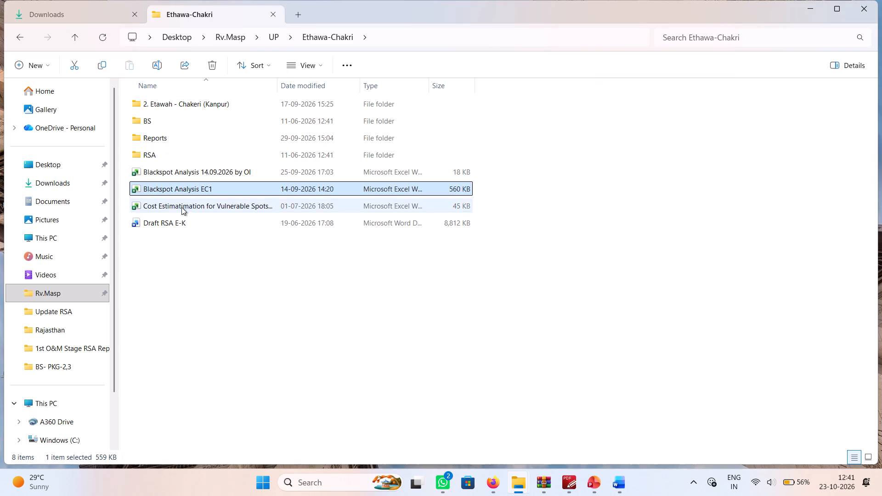
{"action": "left_click", "coordinate": [181, 207]}
{"action": "key", "text": "ctrl+c"}
{"action": "left_click", "coordinate": [198, 283]}
{"action": "key", "text": "ctrl+v"}
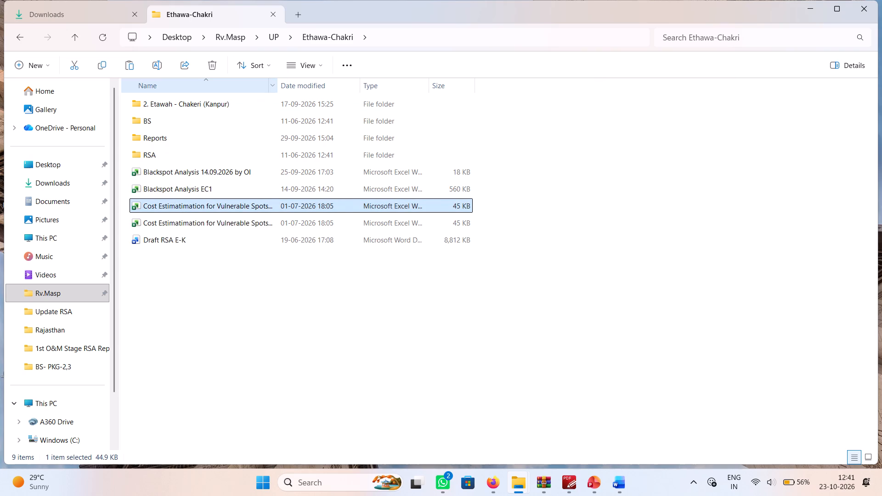
Prefix the duplicated cost estimation workbook's file name with 23.10.2026.
{"action": "left_click_drag", "start_coordinate": [280, 83], "coordinate": [402, 94]}
{"action": "right_click", "coordinate": [237, 211]}
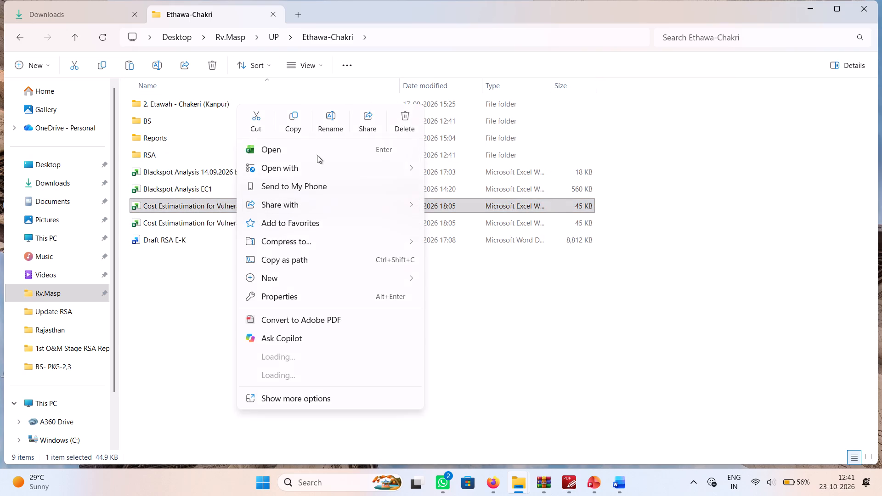
{"action": "left_click", "coordinate": [329, 117]}
{"action": "left_click", "coordinate": [142, 207]}
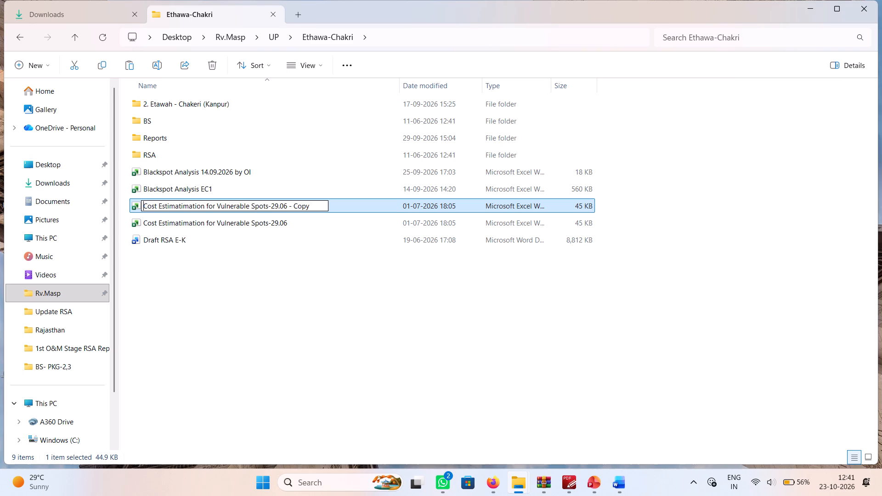
{"action": "type", "text": "23.10.2026"}
{"action": "key", "text": "space"}
{"action": "left_click", "coordinate": [261, 359]}
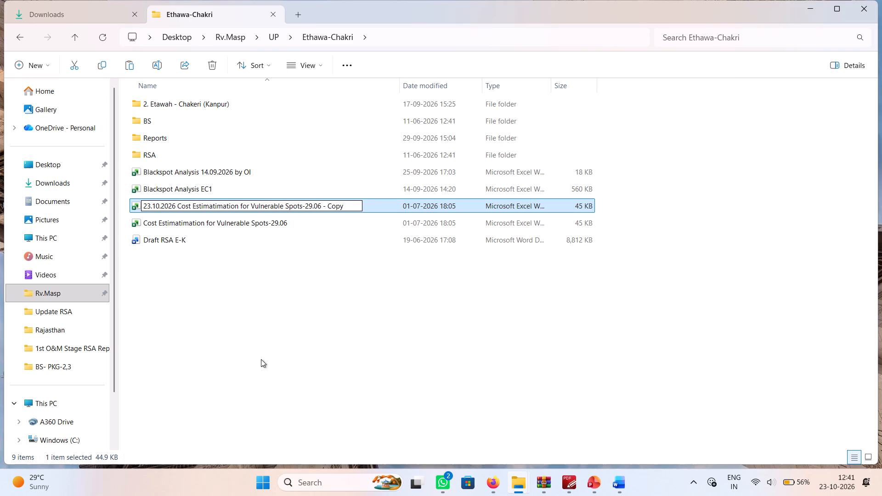
Open the 23.10.2026 cost estimation copy and enable editing on Sheet4, which holds the item quantity table.
{"action": "double_click", "coordinate": [183, 173]}
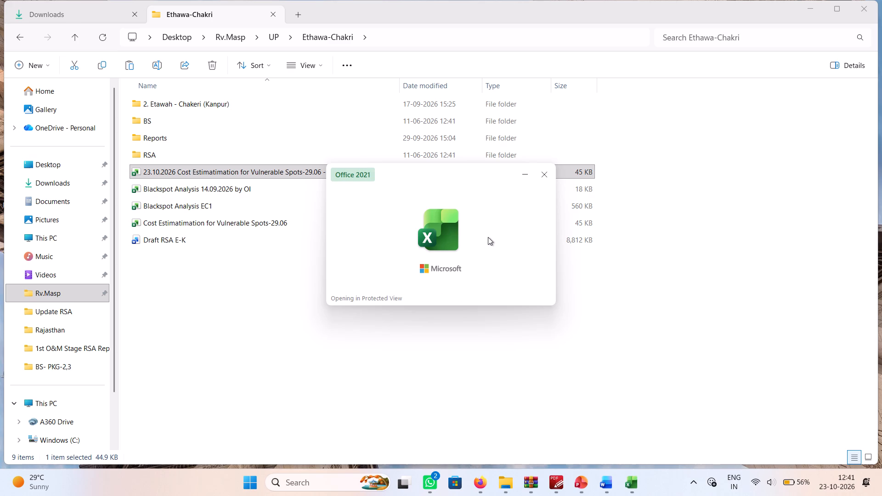
{"action": "left_click", "coordinate": [652, 39]}
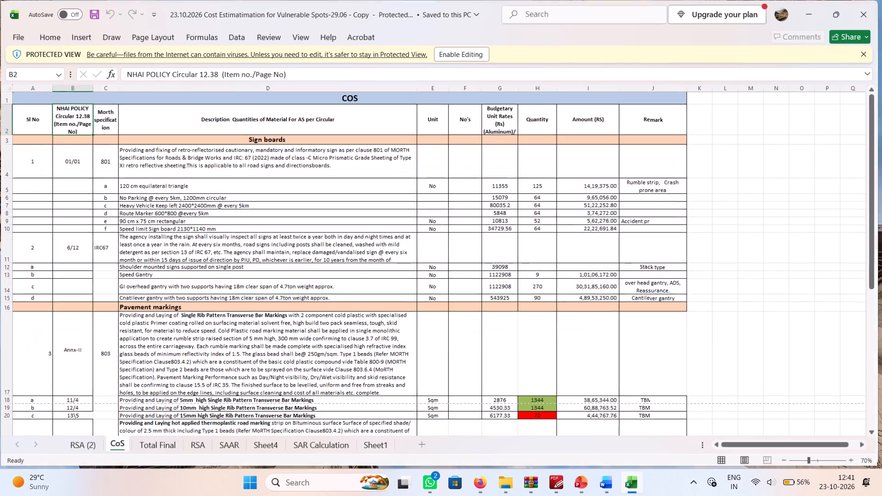
{"action": "left_click", "coordinate": [340, 452]}
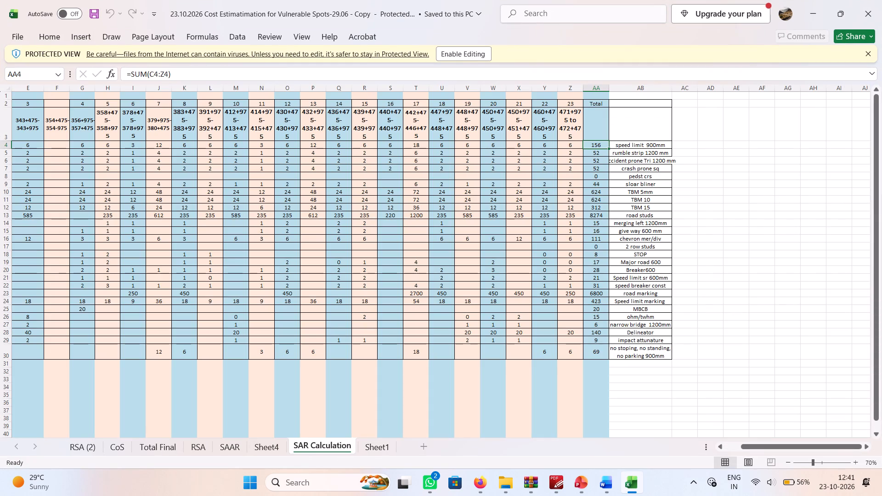
{"action": "left_click", "coordinate": [264, 445]}
{"action": "scroll", "coordinate": [204, 350], "scroll_direction": "up", "scroll_amount": 3}
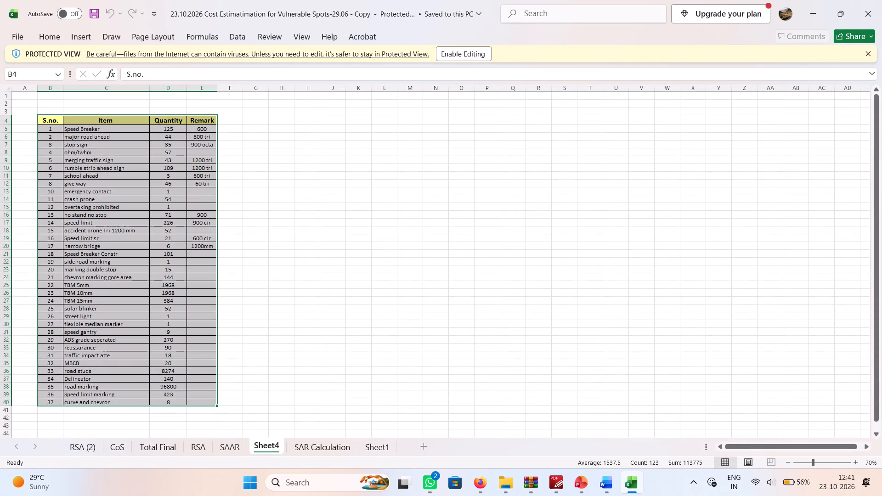
{"action": "left_click", "coordinate": [474, 55]}
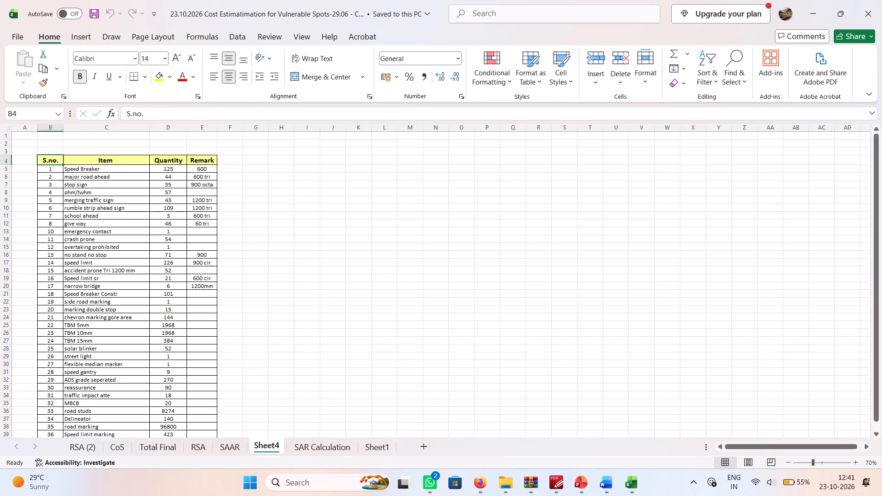
Clear the contents of the old item quantity table on Sheet4, starting from its S.no. header row.
{"action": "left_click_drag", "start_coordinate": [47, 160], "coordinate": [202, 446]}
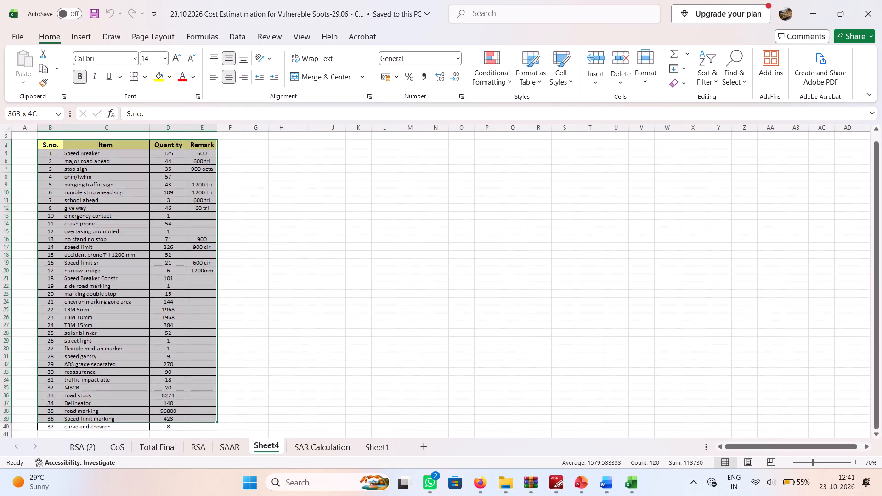
{"action": "left_click_drag", "start_coordinate": [202, 446], "coordinate": [200, 419]}
{"action": "key", "text": "Delete"}
{"action": "scroll", "coordinate": [53, 254], "scroll_direction": "up", "scroll_amount": 1}
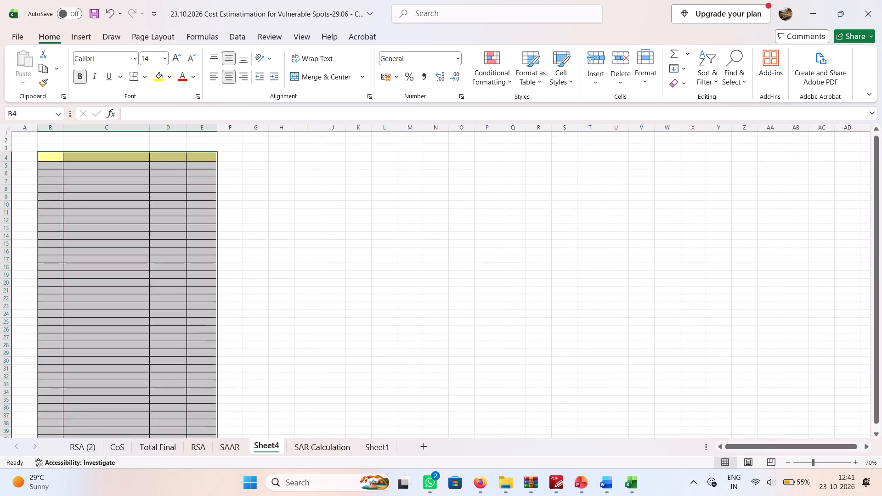
Copy Table 0-6, Consolidated quantity Estimation for all Safety Measures, from the Word audit report into Sheet4 starting at cell B4.
{"action": "left_click", "coordinate": [50, 162]}
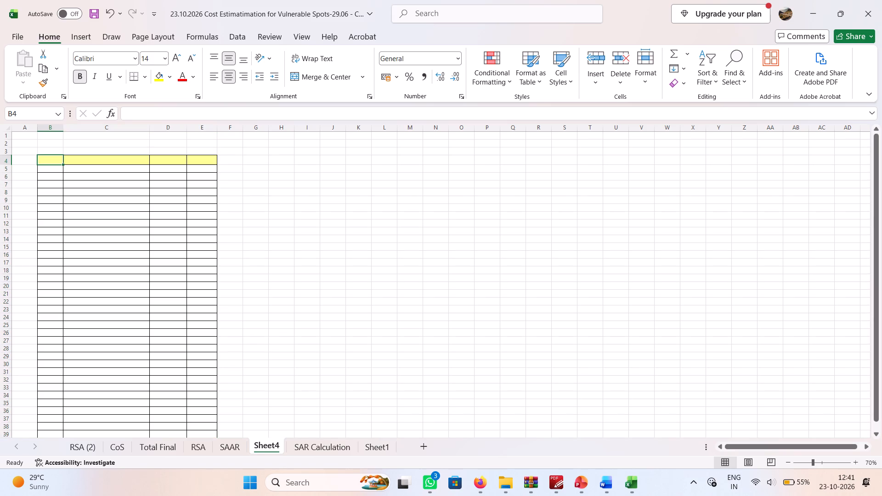
{"action": "key", "text": "ctrl+v"}
{"action": "left_click", "coordinate": [604, 488]}
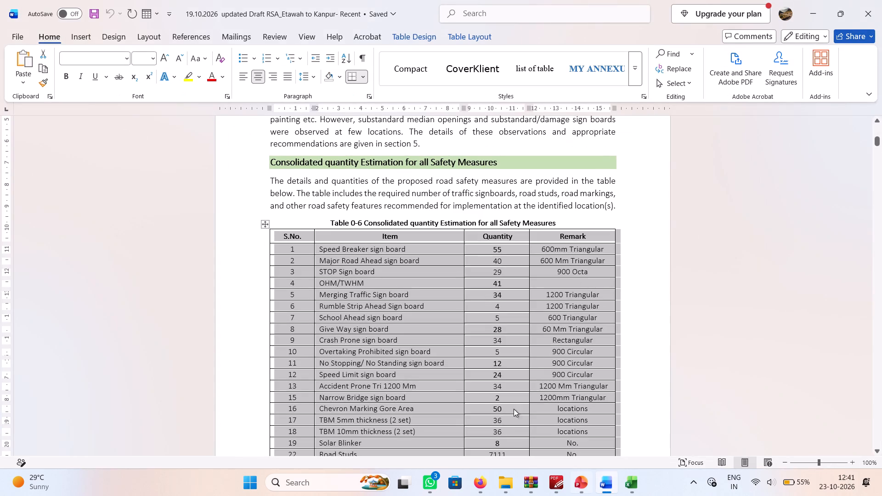
{"action": "key", "text": "ctrl+c"}
{"action": "left_click", "coordinate": [629, 490]}
{"action": "key", "text": "ctrl+v"}
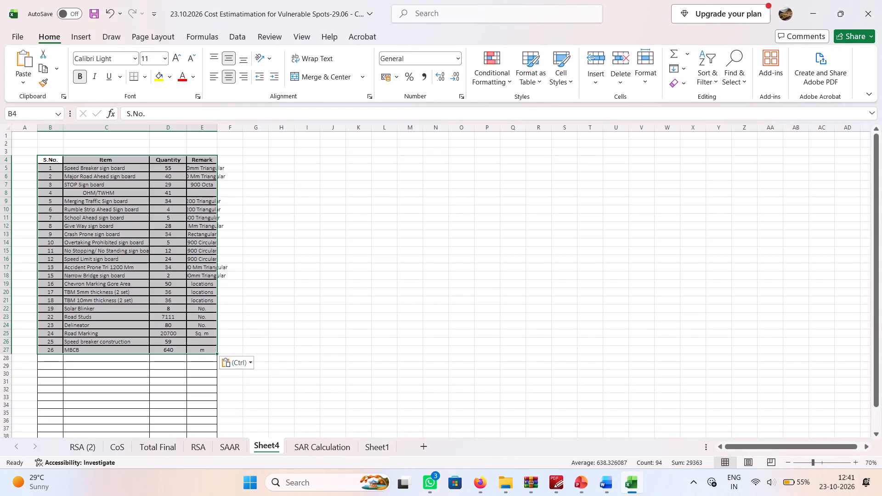
{"action": "left_click", "coordinate": [250, 232]}
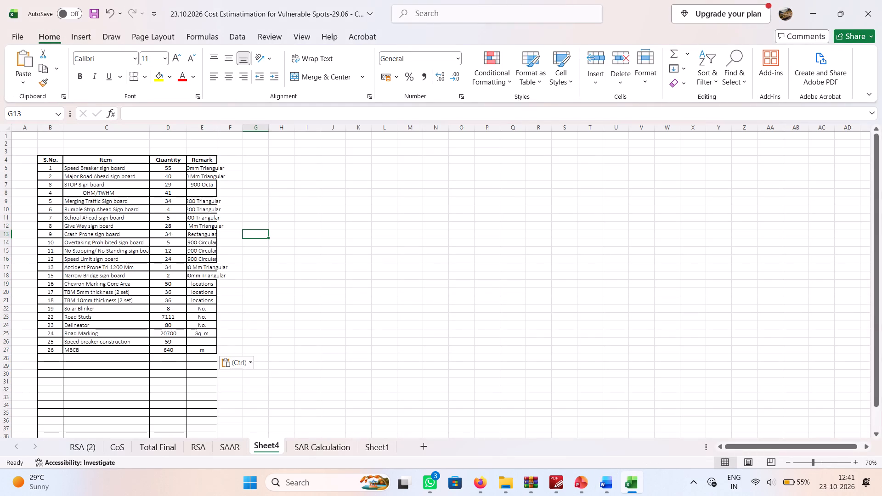
Autofit the Quantity and Remark columns of the pasted table on Sheet4.
{"action": "double_click", "coordinate": [186, 127]}
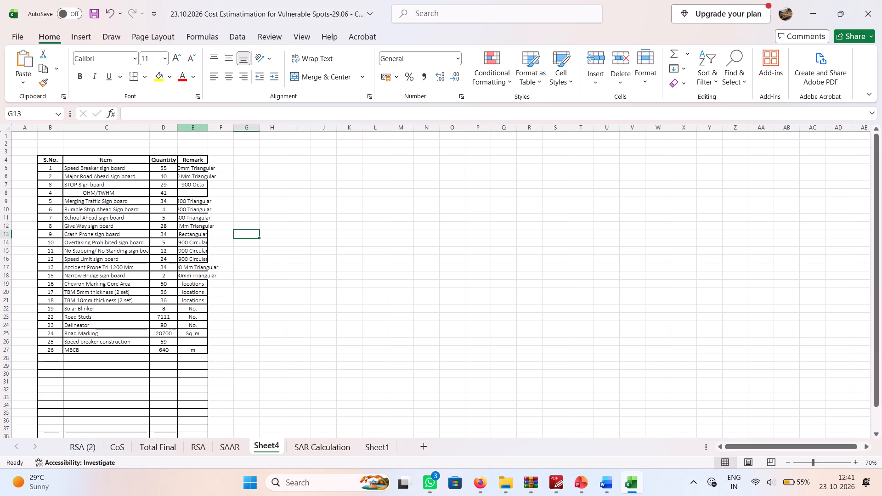
{"action": "double_click", "coordinate": [177, 129]}
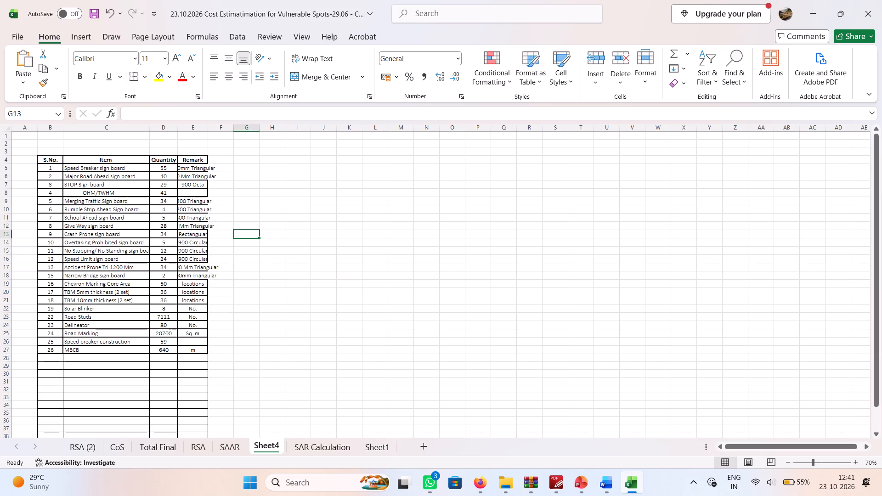
{"action": "double_click", "coordinate": [209, 128]}
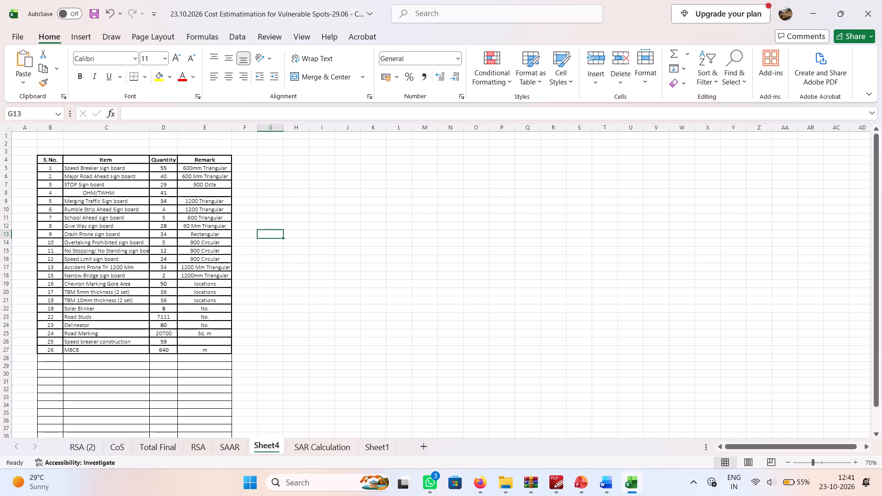
{"action": "left_click", "coordinate": [113, 313]}
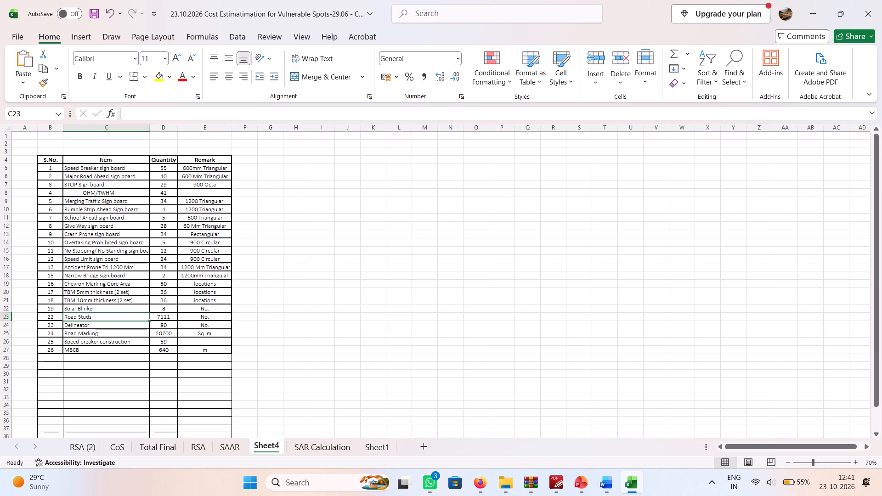
Look through the SAAR, RSA, Total Final, CoS and RSA (2) sheets to examine their cost item layouts and quantities.
{"action": "left_click", "coordinate": [305, 447]}
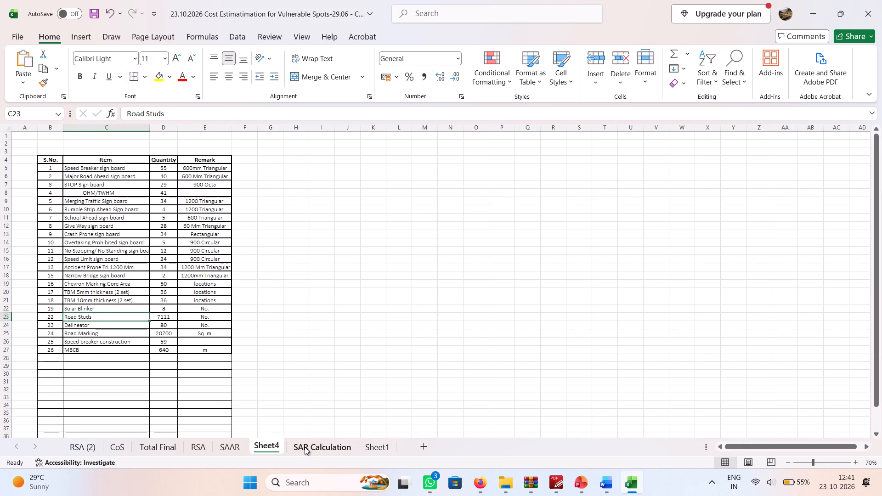
{"action": "left_click", "coordinate": [268, 447]}
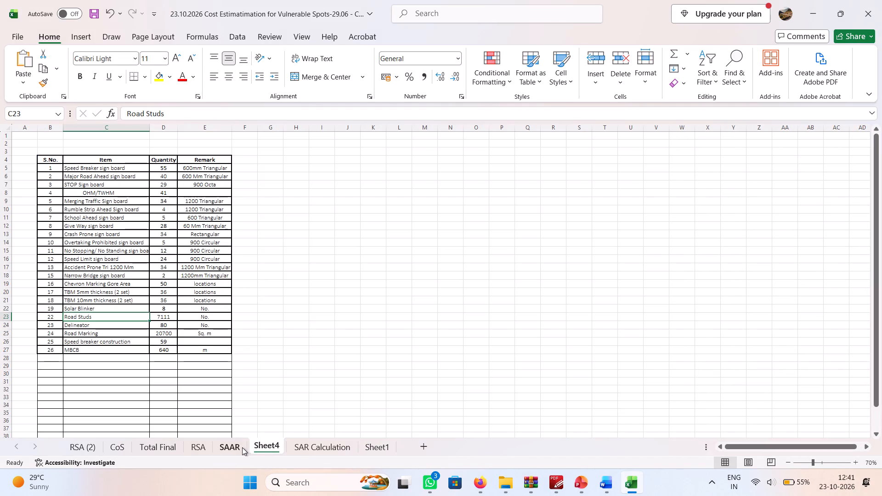
{"action": "left_click", "coordinate": [233, 448]}
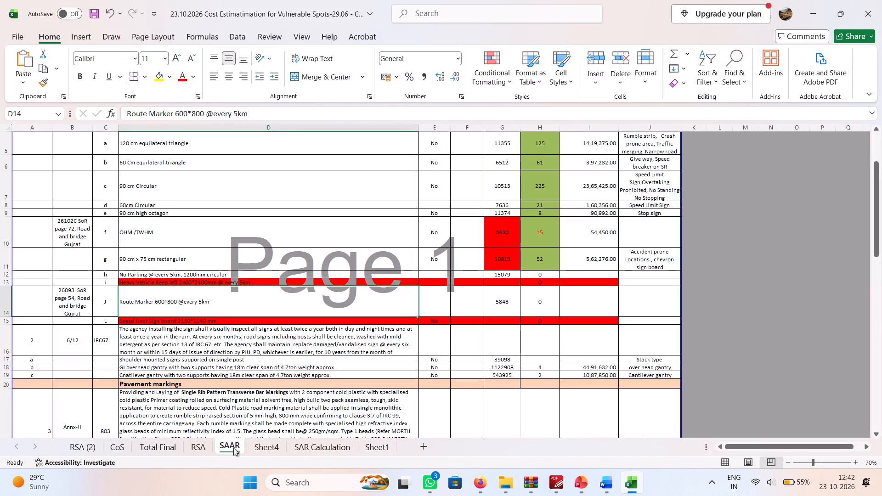
{"action": "scroll", "coordinate": [254, 354], "scroll_direction": "up", "scroll_amount": 2}
{"action": "scroll", "coordinate": [254, 354], "scroll_direction": "down", "scroll_amount": 1}
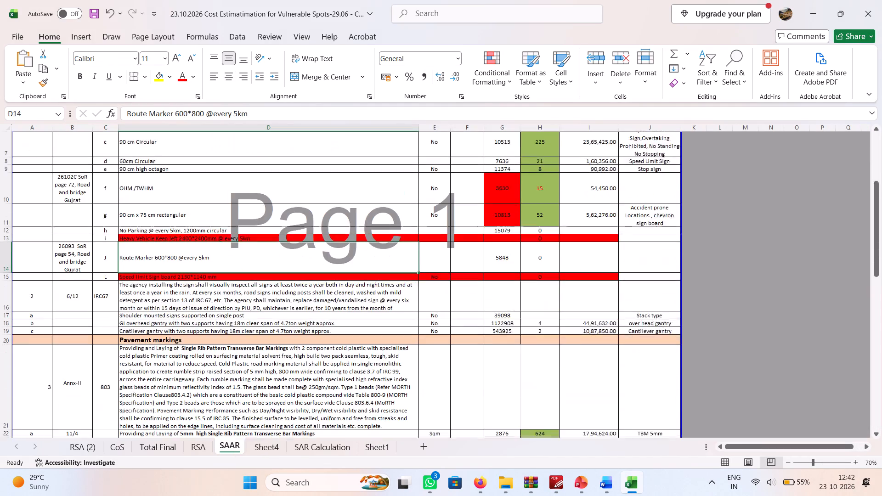
{"action": "scroll", "coordinate": [283, 357], "scroll_direction": "up", "scroll_amount": 1}
{"action": "left_click", "coordinate": [204, 450]}
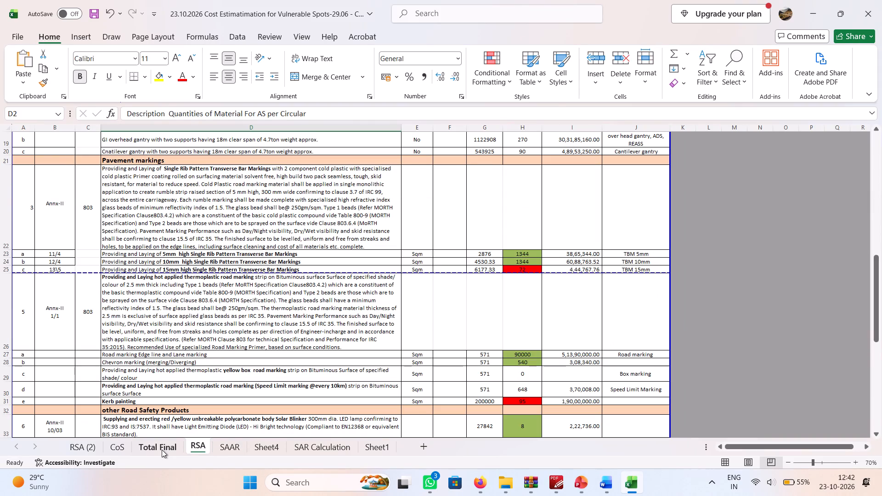
{"action": "left_click", "coordinate": [162, 450]}
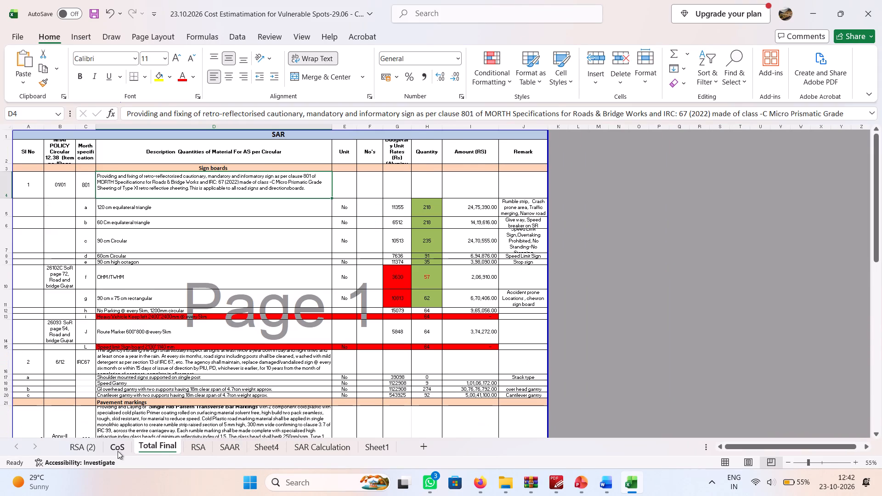
{"action": "left_click", "coordinate": [118, 451]}
{"action": "left_click", "coordinate": [180, 197]}
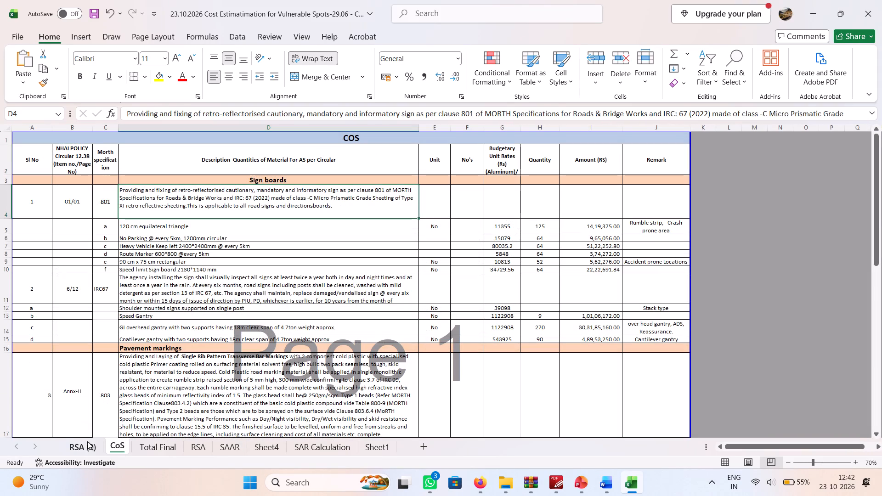
{"action": "left_click", "coordinate": [85, 447]}
{"action": "scroll", "coordinate": [162, 333], "scroll_direction": "up", "scroll_amount": 3}
{"action": "left_click", "coordinate": [266, 206]}
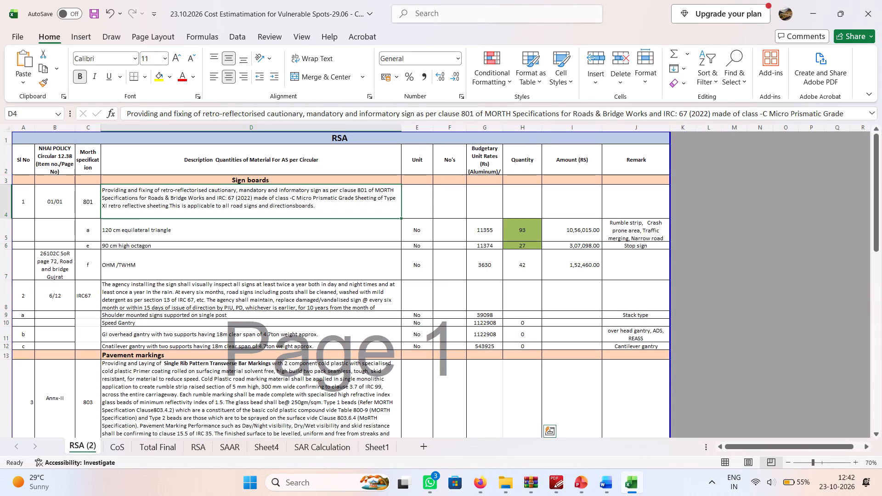
Inspect the formula behind the 120 cm equilateral triangle quantity on the Total Final sheet.
{"action": "left_click", "coordinate": [159, 447]}
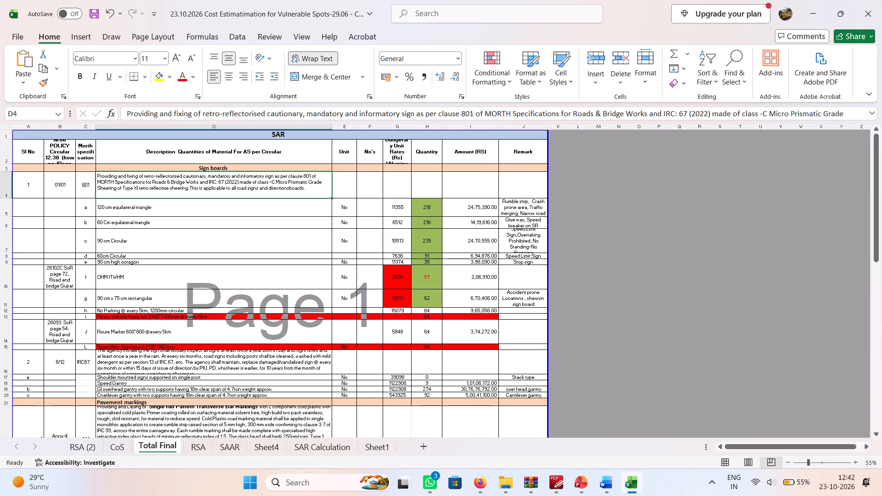
{"action": "left_click", "coordinate": [430, 206]}
{"action": "double_click", "coordinate": [429, 206]}
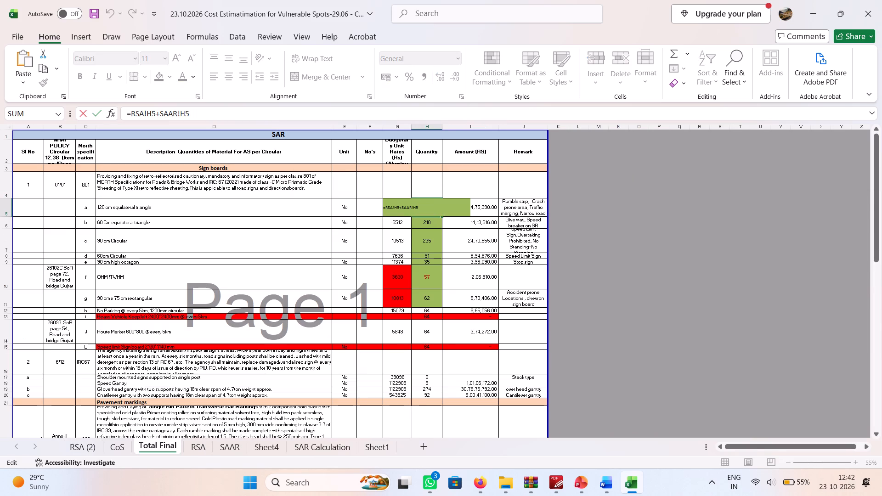
{"action": "key", "text": "Escape"}
Delete the RSA (2) sheet from the cost estimation workbook.
{"action": "left_click", "coordinate": [83, 451]}
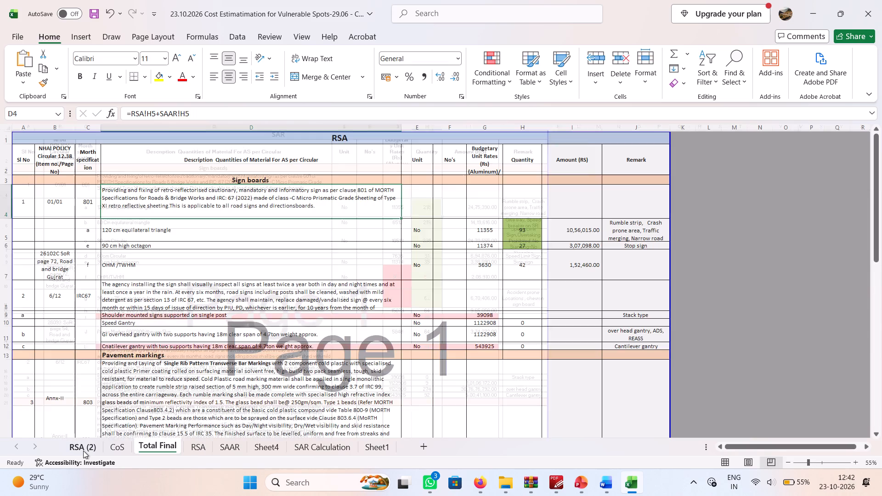
{"action": "right_click", "coordinate": [83, 451]}
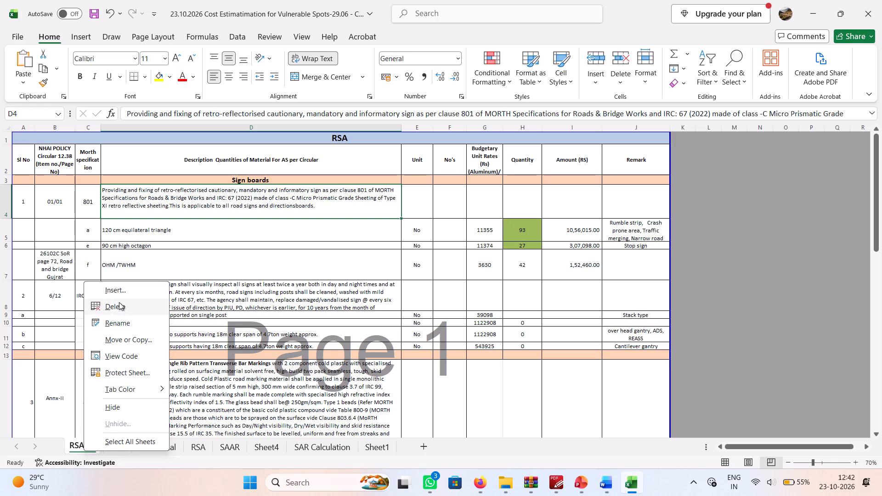
{"action": "left_click", "coordinate": [119, 306]}
{"action": "left_click", "coordinate": [458, 262]}
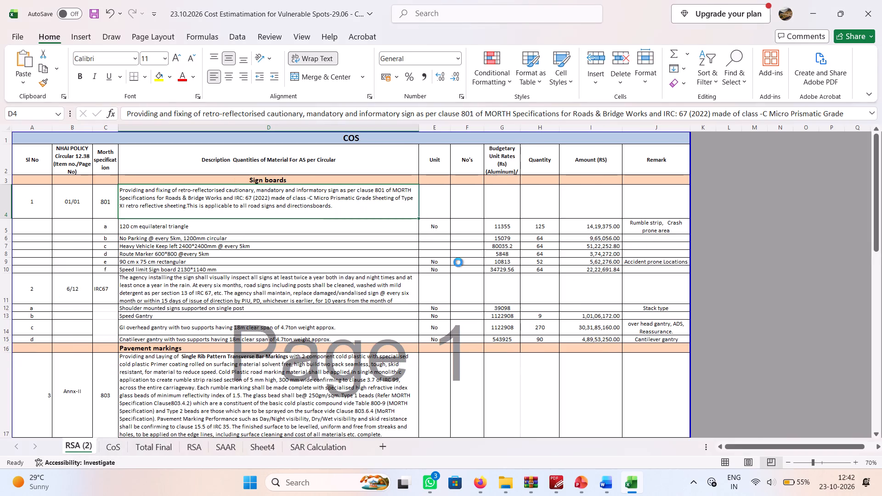
Compare the Total Final, RSA, SAAR, Sheet4 and SAR Calculation sheets to check which ones are still needed.
{"action": "left_click", "coordinate": [107, 446]}
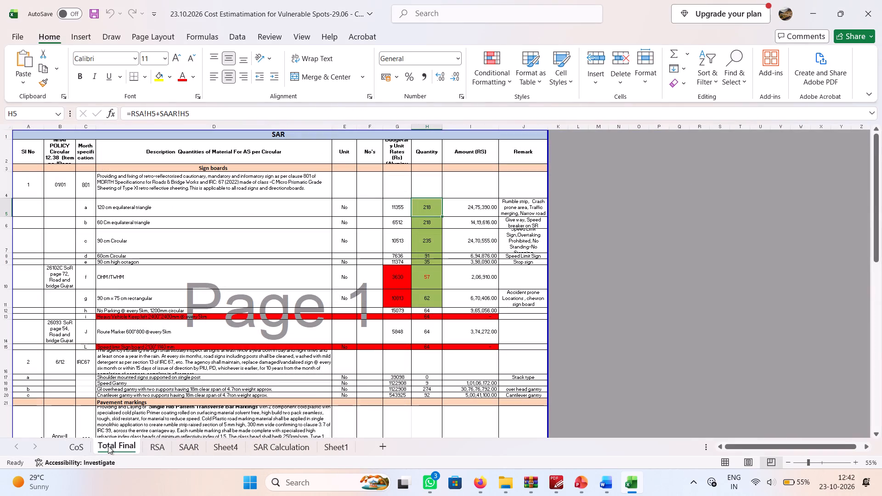
{"action": "left_click", "coordinate": [152, 447]}
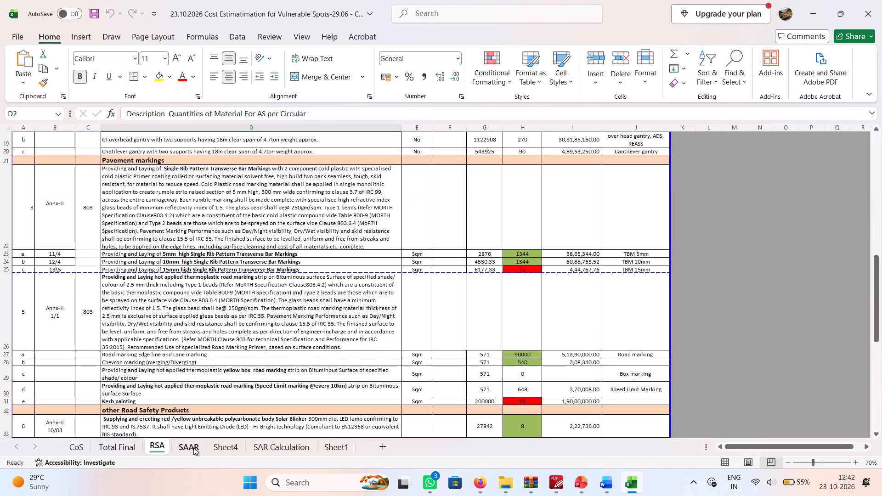
{"action": "left_click", "coordinate": [193, 447]}
{"action": "left_click", "coordinate": [155, 446]}
{"action": "left_click", "coordinate": [184, 446]}
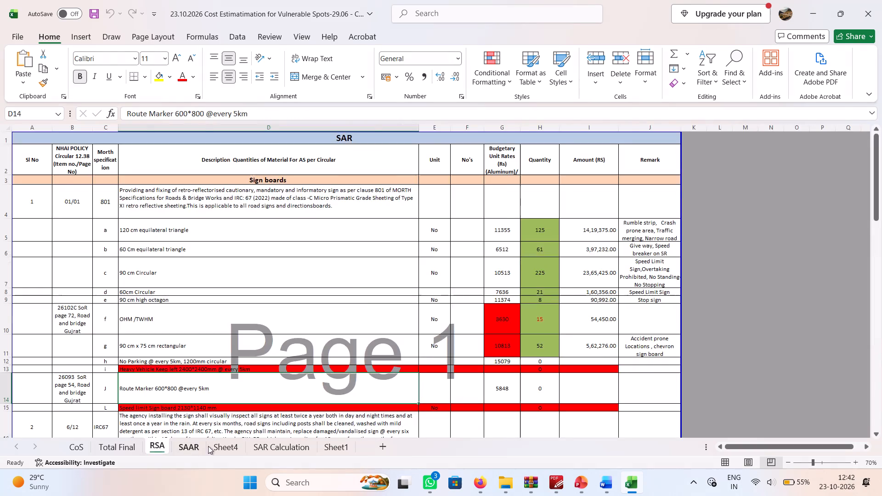
{"action": "left_click", "coordinate": [213, 446]}
{"action": "left_click", "coordinate": [277, 445]}
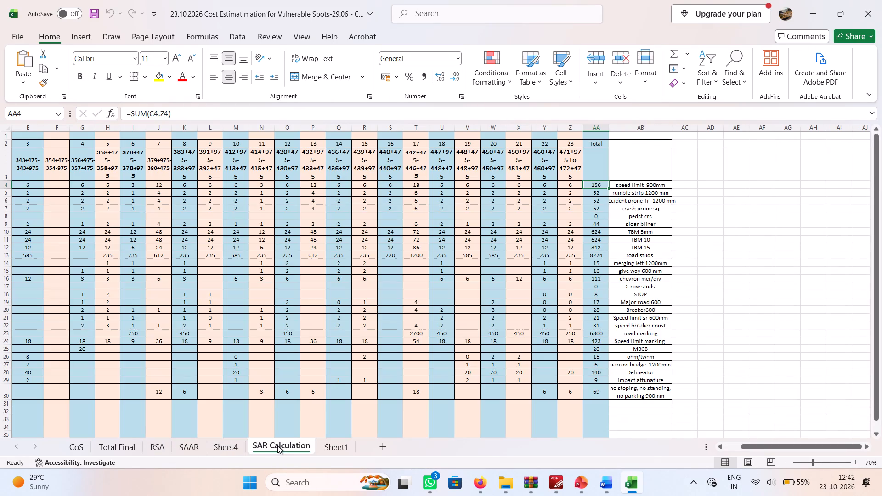
{"action": "left_click", "coordinate": [227, 446]}
{"action": "left_click", "coordinate": [191, 446]}
Delete the SAR Calculation sheet from the cost estimation workbook.
{"action": "left_click", "coordinate": [285, 446]}
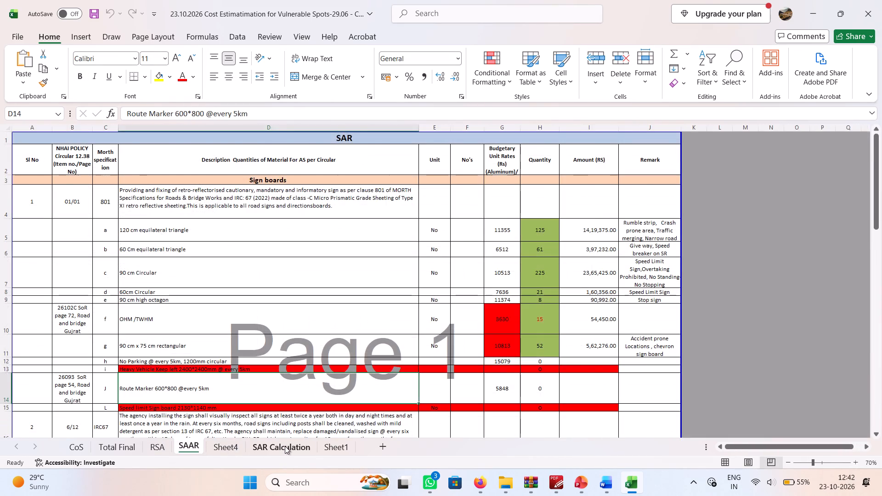
{"action": "right_click", "coordinate": [285, 446]}
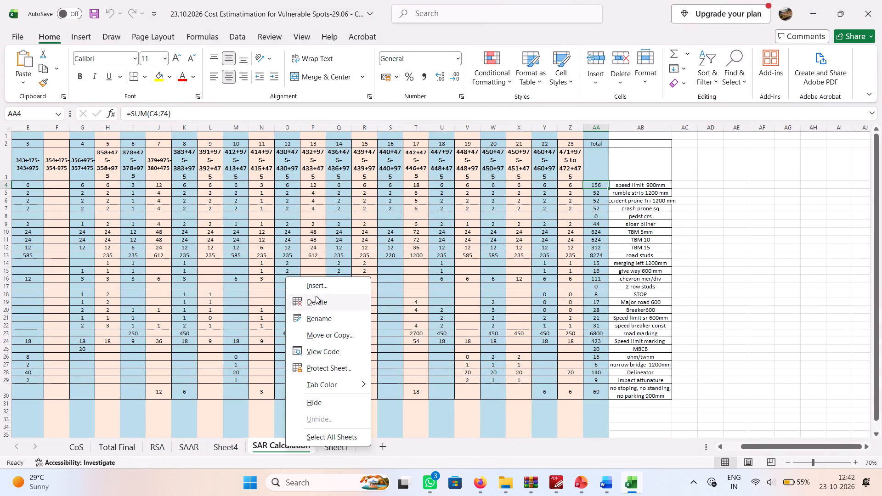
{"action": "left_click", "coordinate": [318, 303]}
{"action": "left_click", "coordinate": [469, 265]}
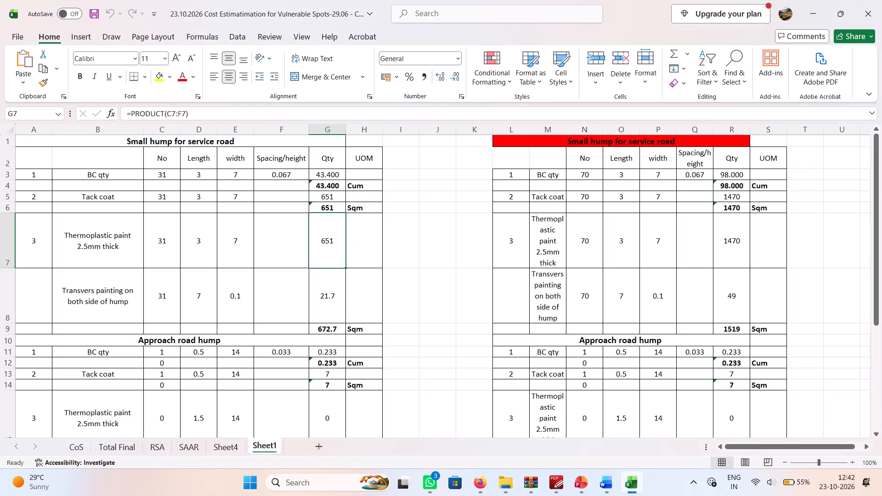
Review the Sheet4, SAAR and RSA sheets and inspect the formulas behind the first three sign-board quantities on Total Final.
{"action": "left_click", "coordinate": [237, 445]}
{"action": "left_click", "coordinate": [192, 444]}
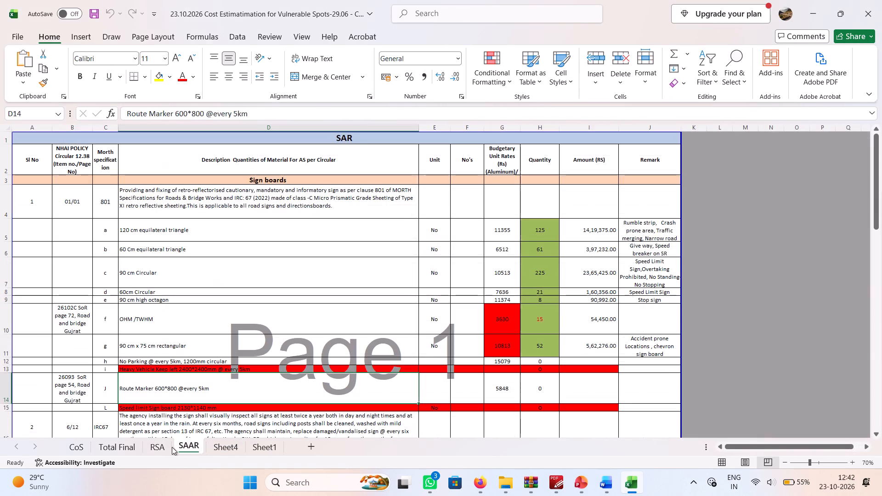
{"action": "left_click", "coordinate": [156, 445]}
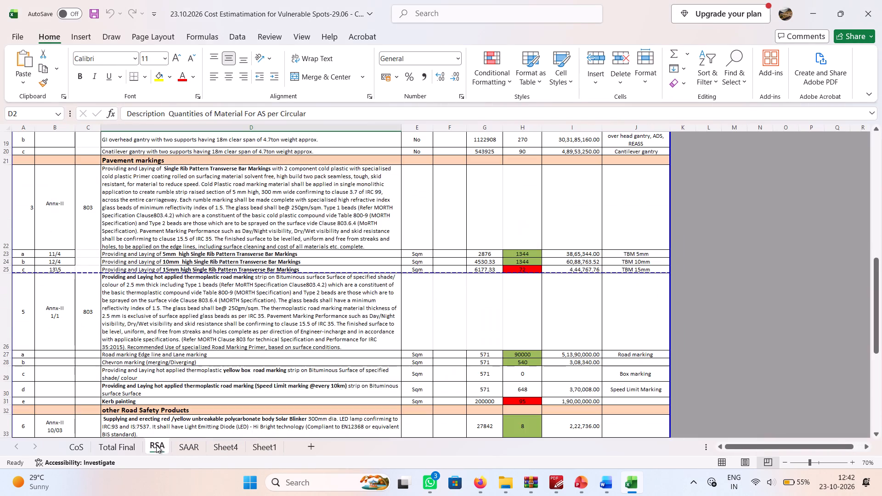
{"action": "left_click", "coordinate": [220, 450]}
{"action": "left_click", "coordinate": [127, 449]}
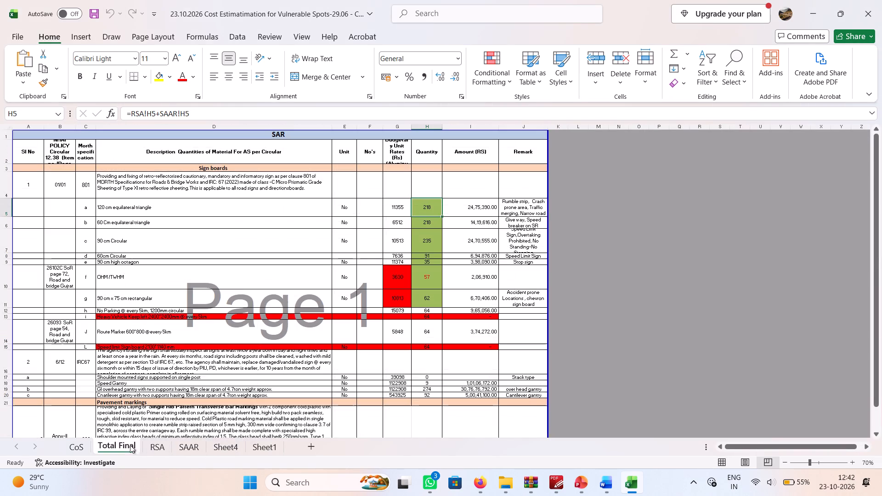
{"action": "scroll", "coordinate": [177, 360], "scroll_direction": "up", "scroll_amount": 2}
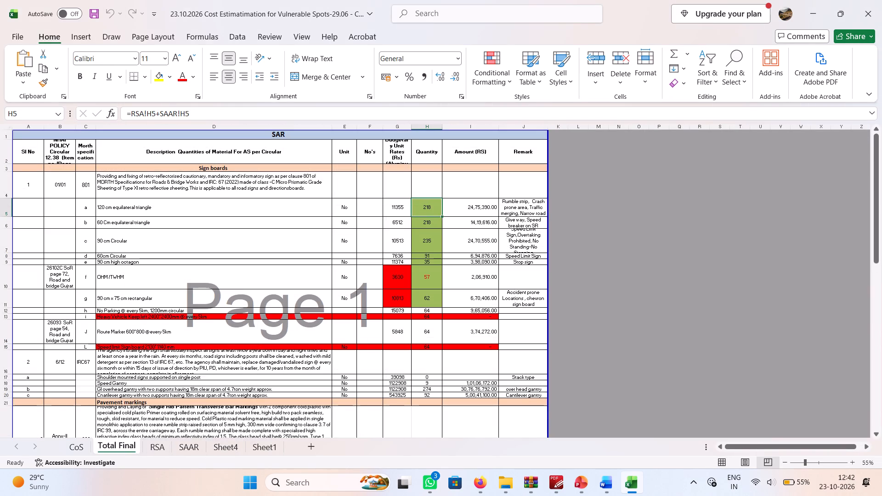
{"action": "left_click", "coordinate": [423, 204]}
{"action": "left_click", "coordinate": [423, 227]}
{"action": "left_click", "coordinate": [424, 243]}
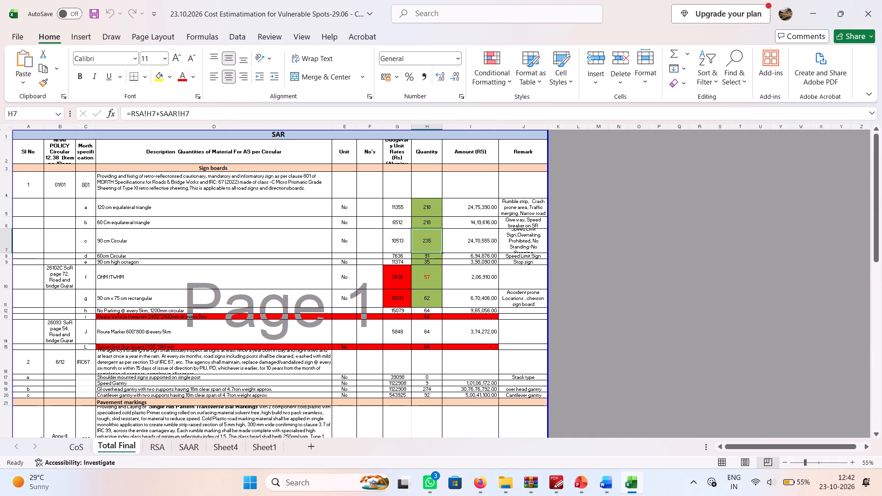
Compare the SAAR and Sheet4 item quantities with the sign-board and pavement-marking quantities on the RSA sheet.
{"action": "left_click", "coordinate": [187, 445]}
{"action": "left_click", "coordinate": [163, 445]}
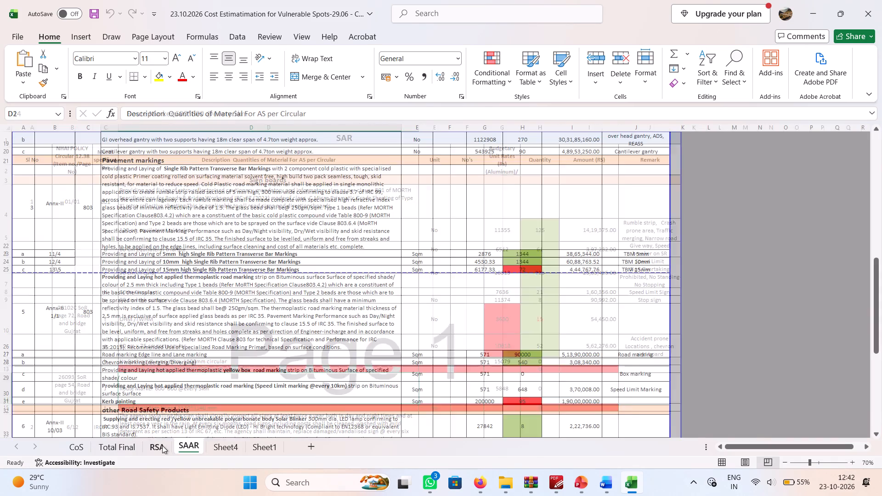
{"action": "left_click", "coordinate": [220, 446]}
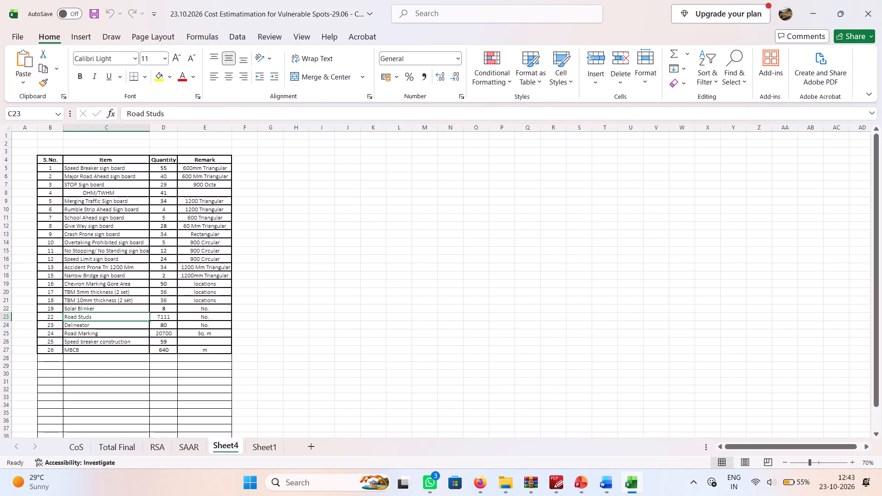
{"action": "left_click", "coordinate": [192, 446]}
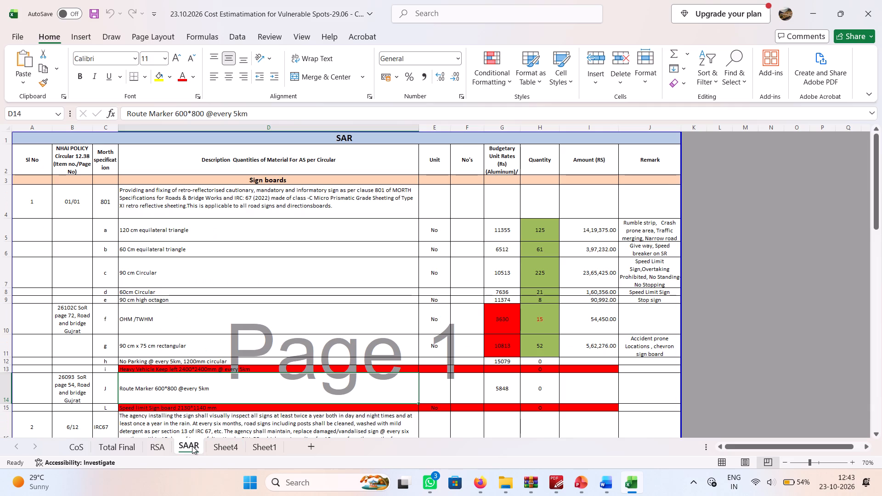
{"action": "left_click", "coordinate": [167, 447]}
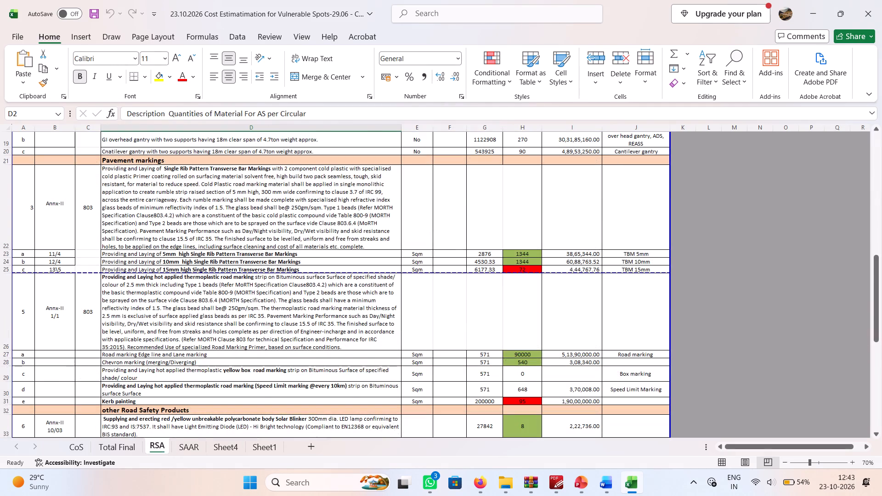
{"action": "scroll", "coordinate": [361, 343], "scroll_direction": "up", "scroll_amount": 4}
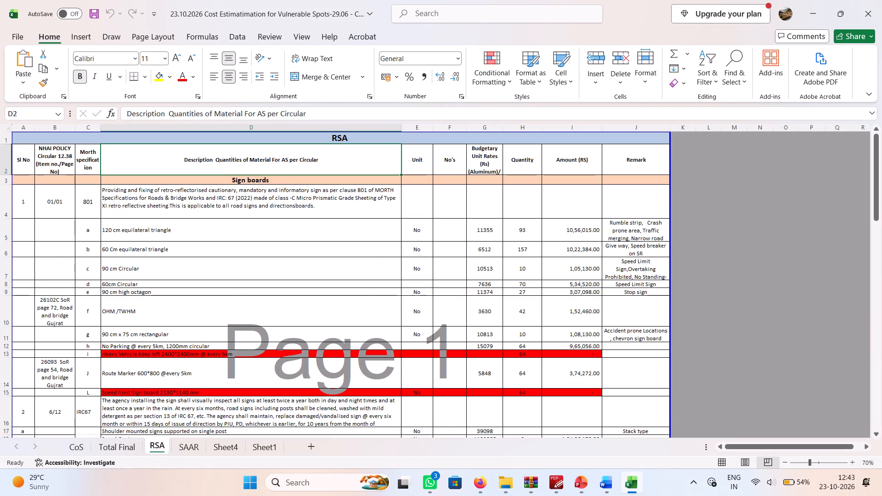
{"action": "scroll", "coordinate": [361, 343], "scroll_direction": "down", "scroll_amount": 3}
{"action": "scroll", "coordinate": [361, 343], "scroll_direction": "up", "scroll_amount": 1}
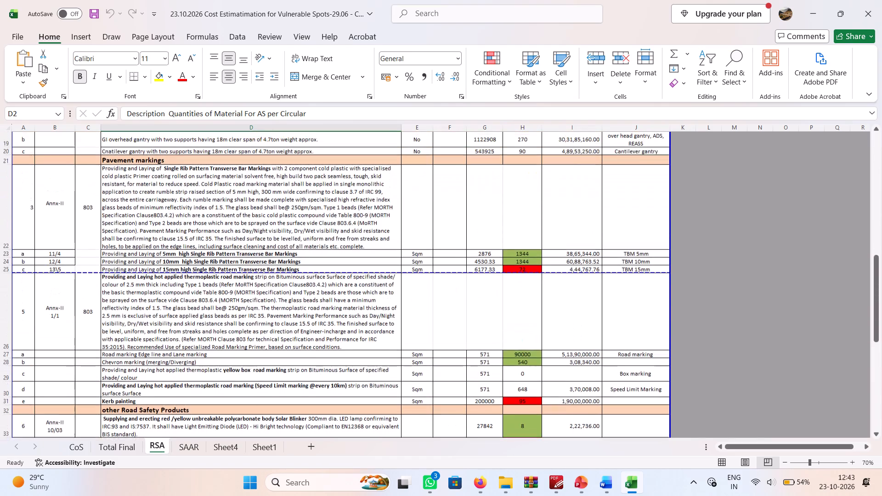
Auto-fit the width of the Budgetary Unit Rates column on the Total Final sheet.
{"action": "left_click", "coordinate": [123, 448]}
{"action": "scroll", "coordinate": [192, 344], "scroll_direction": "up", "scroll_amount": 1}
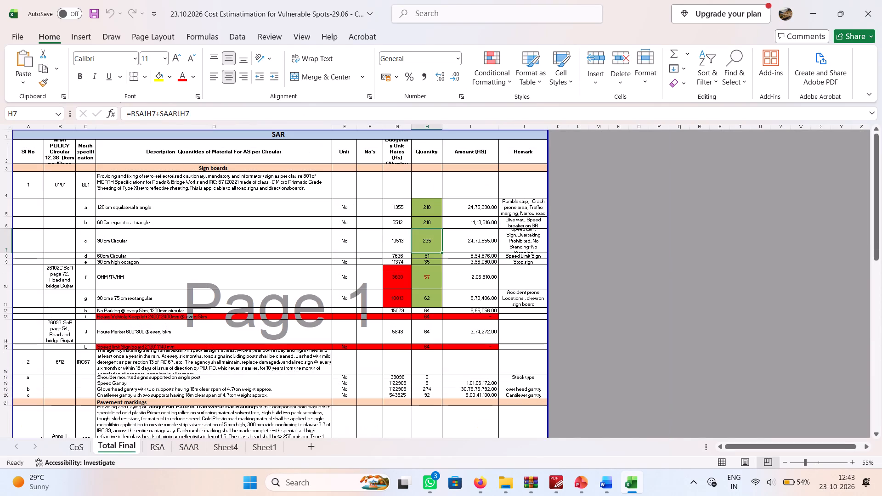
{"action": "scroll", "coordinate": [215, 335], "scroll_direction": "up", "scroll_amount": 1}
{"action": "double_click", "coordinate": [411, 125]}
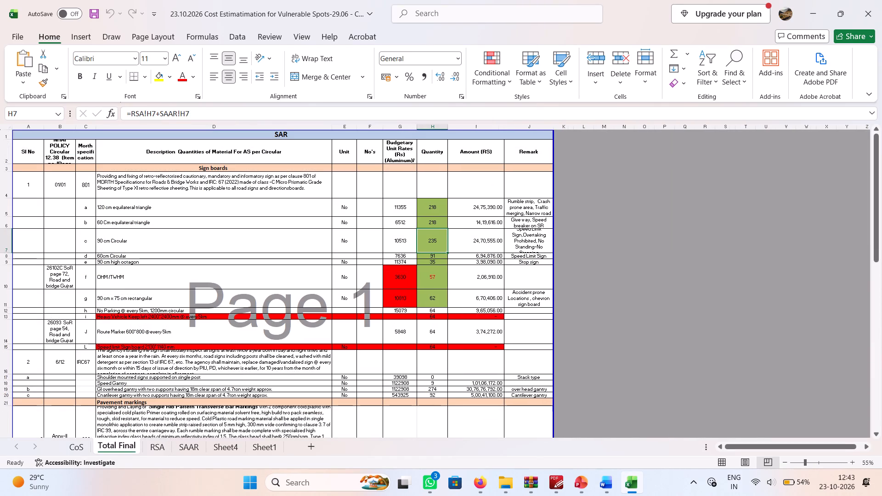
Inspect the formulas behind the triangular sign quantities on Total Final and compare them with the RSA sheet.
{"action": "left_click", "coordinate": [432, 212]}
{"action": "left_click", "coordinate": [429, 231]}
{"action": "left_click", "coordinate": [433, 220]}
{"action": "left_click", "coordinate": [429, 196]}
{"action": "left_click", "coordinate": [426, 211]}
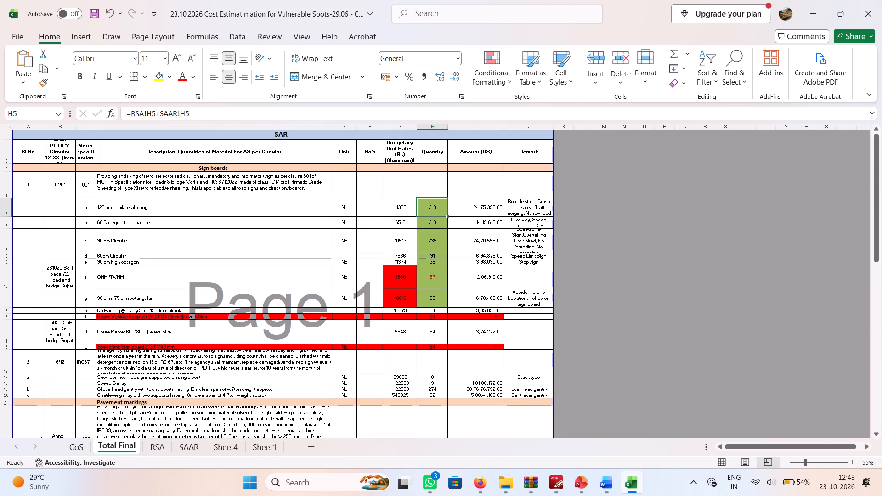
{"action": "left_click", "coordinate": [157, 447]}
{"action": "scroll", "coordinate": [252, 321], "scroll_direction": "up", "scroll_amount": 2}
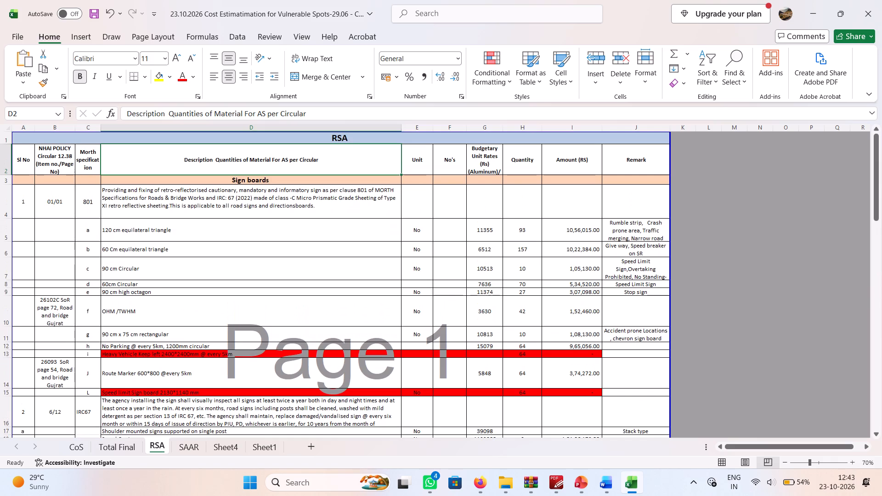
{"action": "left_click", "coordinate": [132, 448]}
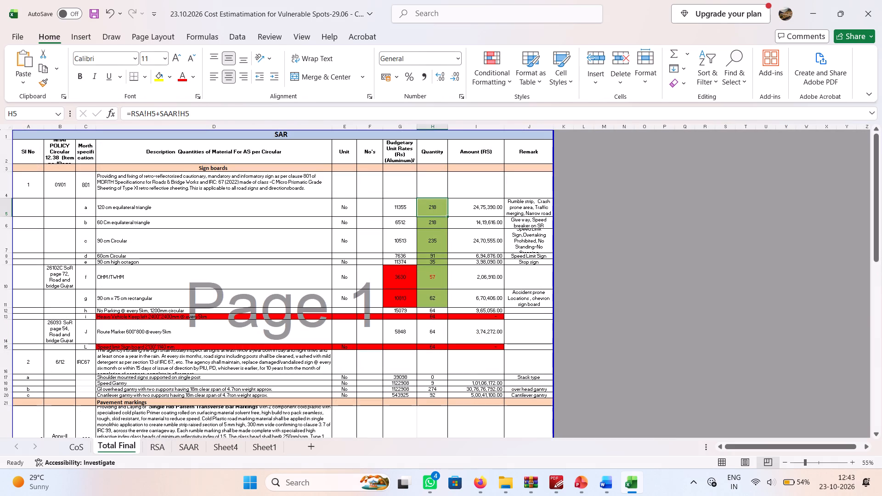
{"action": "scroll", "coordinate": [252, 333], "scroll_direction": "up", "scroll_amount": 1}
Compare the item quantities on Sheet4 with the sign-board quantities on the Total Final, RSA and SAAR sheets.
{"action": "left_click", "coordinate": [230, 446]}
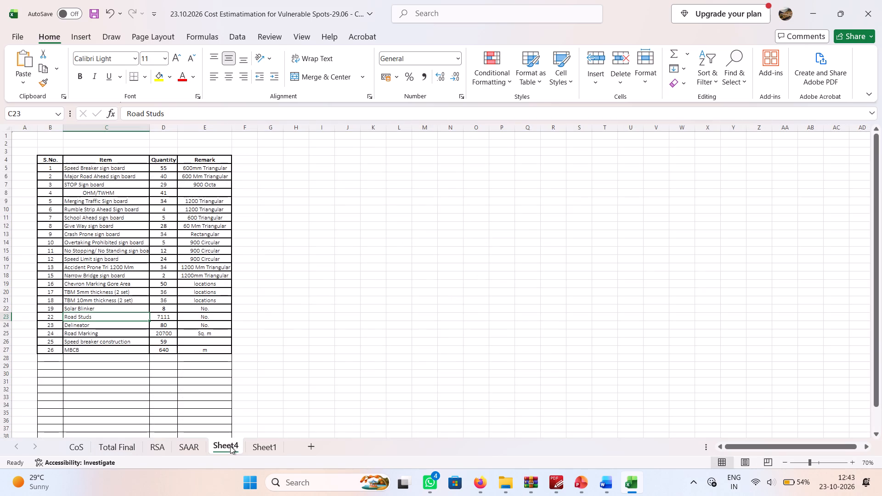
{"action": "left_click", "coordinate": [124, 449]}
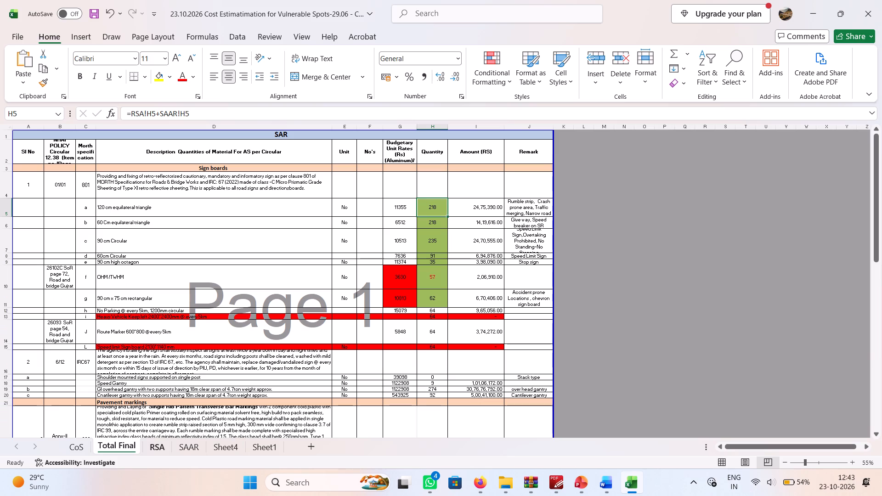
{"action": "left_click", "coordinate": [165, 449]}
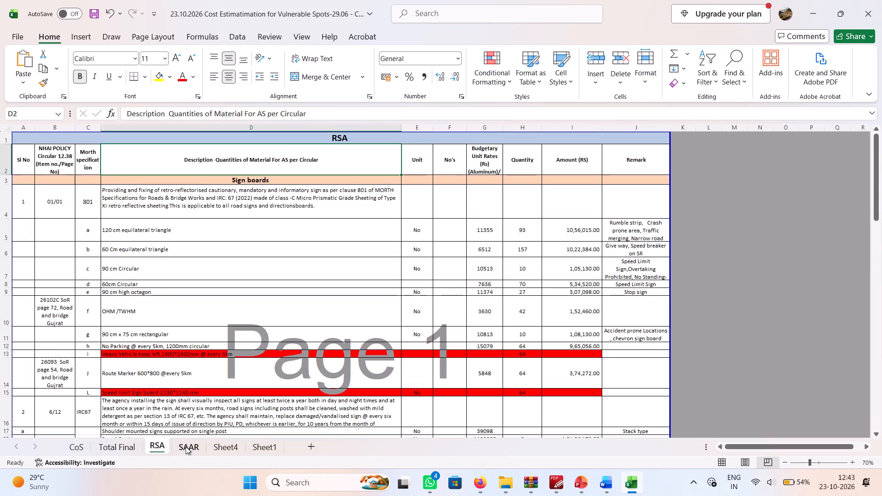
{"action": "left_click", "coordinate": [186, 446]}
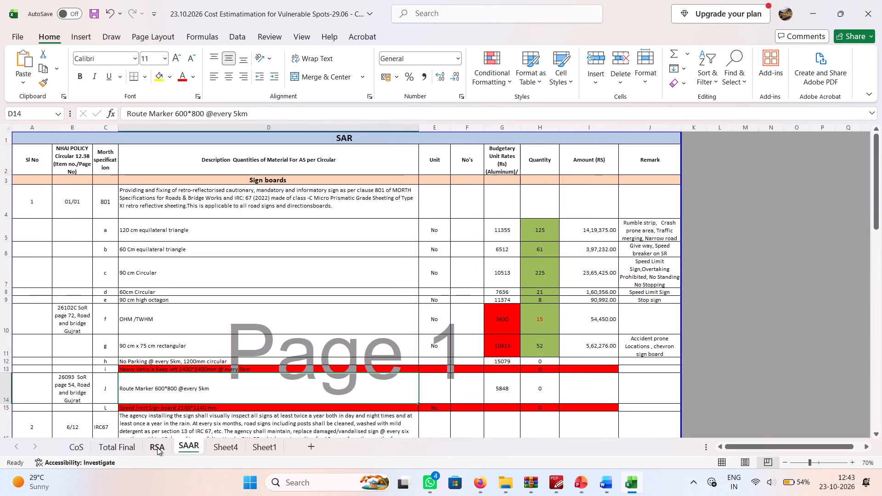
{"action": "left_click", "coordinate": [156, 447]}
{"action": "left_click", "coordinate": [187, 445]}
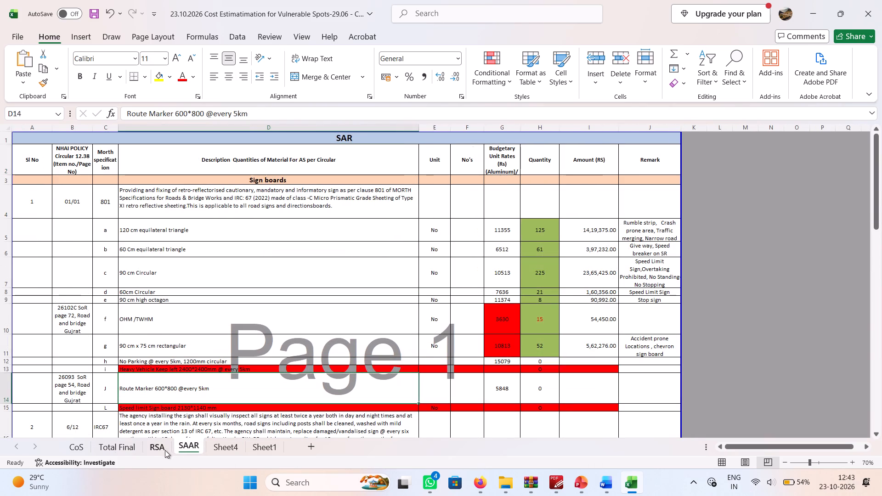
{"action": "left_click", "coordinate": [160, 451]}
{"action": "left_click", "coordinate": [183, 445]}
{"action": "left_click", "coordinate": [116, 449]}
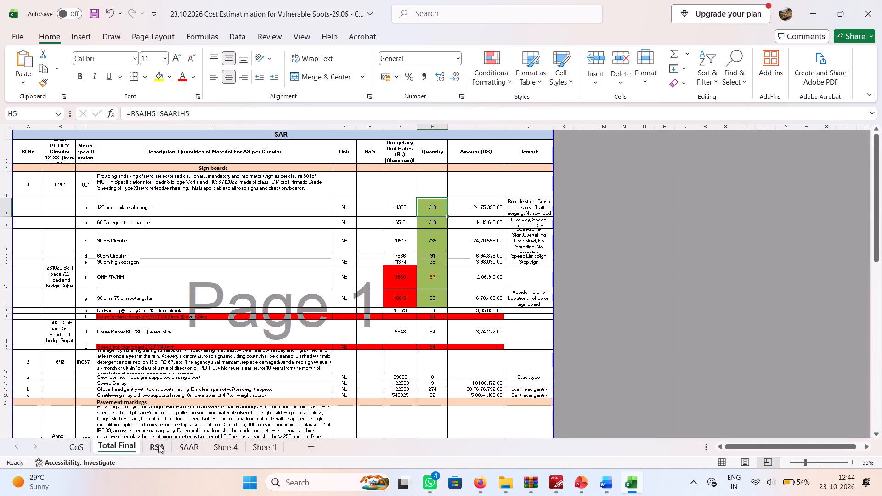
Check the first three sign-board quantity formulas on Total Final against the RSA amounts, Sheet1 calculations and Sheet4 item remarks.
{"action": "left_click", "coordinate": [428, 210]}
{"action": "left_click", "coordinate": [431, 225]}
{"action": "left_click", "coordinate": [430, 248]}
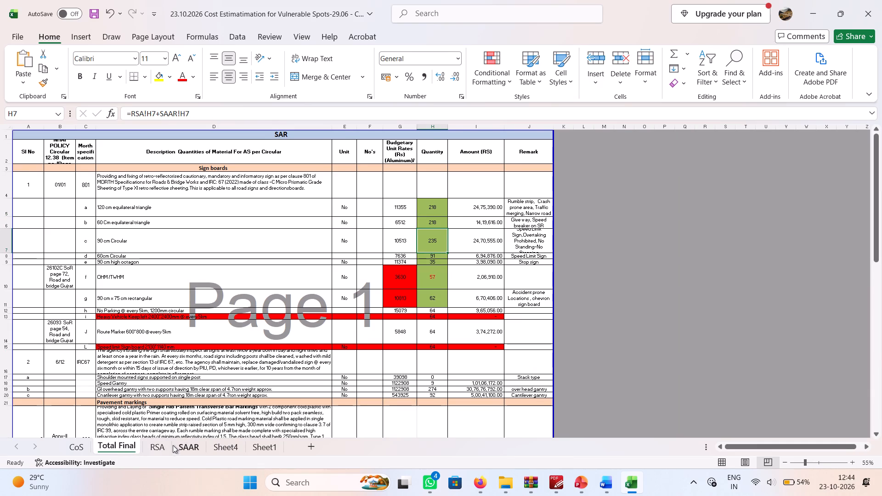
{"action": "left_click", "coordinate": [164, 448]}
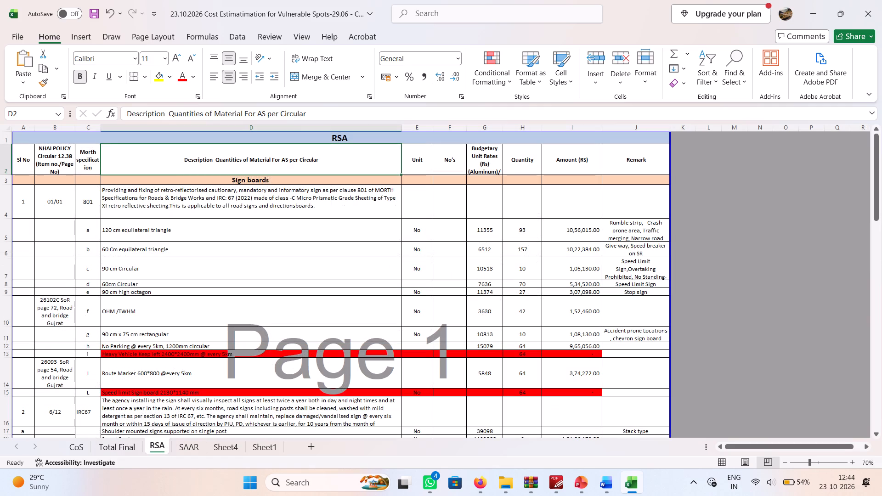
{"action": "left_click", "coordinate": [582, 234]}
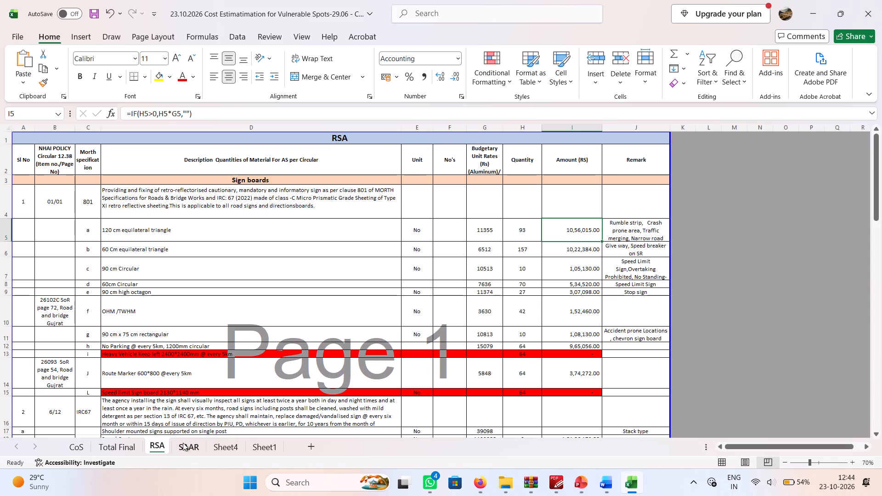
{"action": "left_click", "coordinate": [261, 446]}
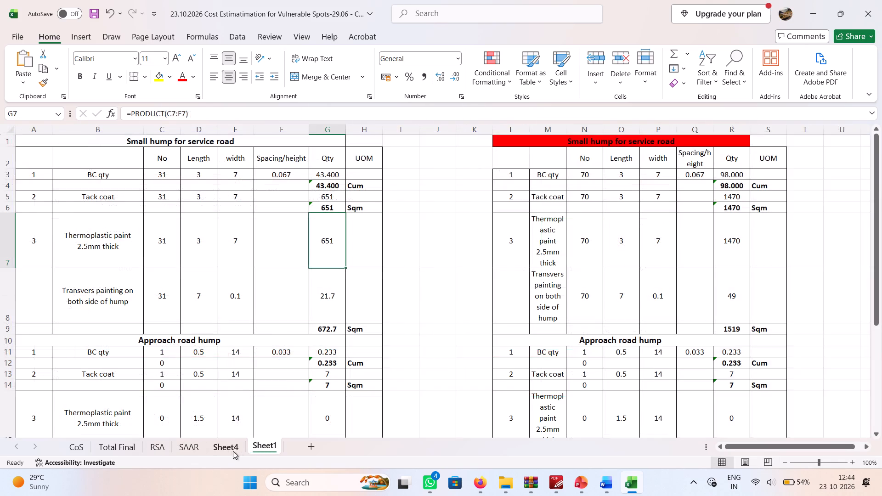
{"action": "left_click", "coordinate": [221, 451]}
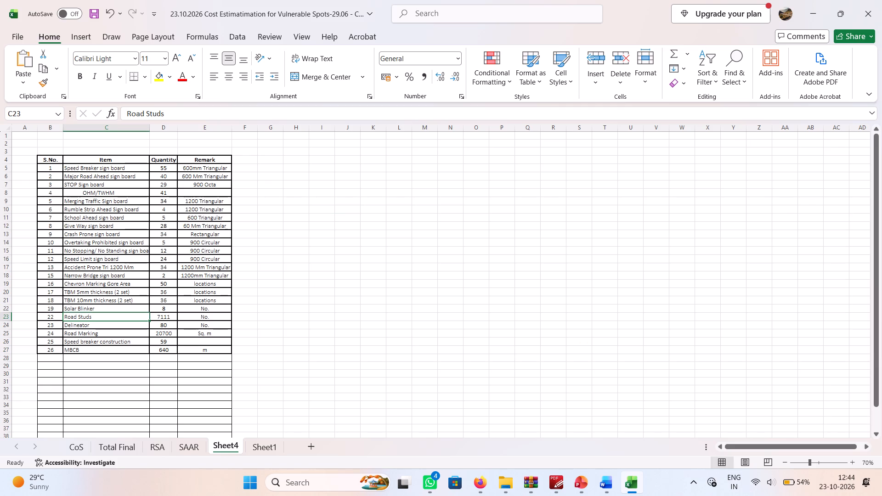
{"action": "left_click", "coordinate": [121, 450]}
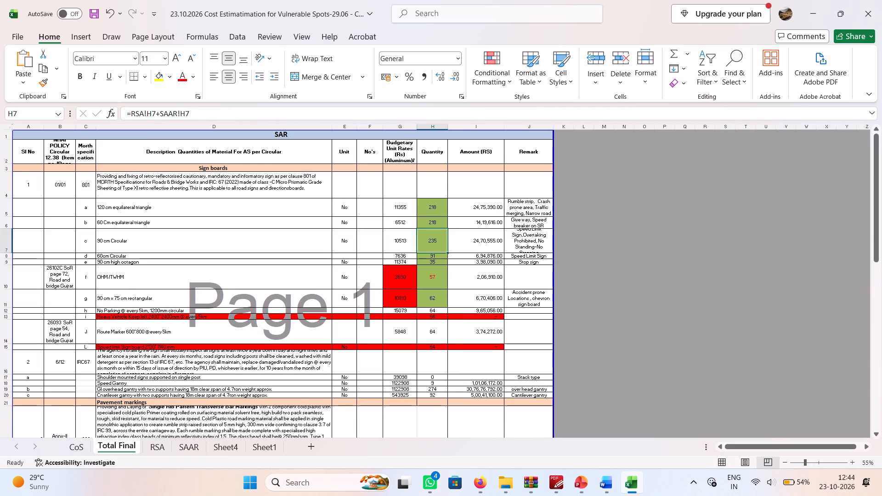
{"action": "left_click", "coordinate": [426, 224]}
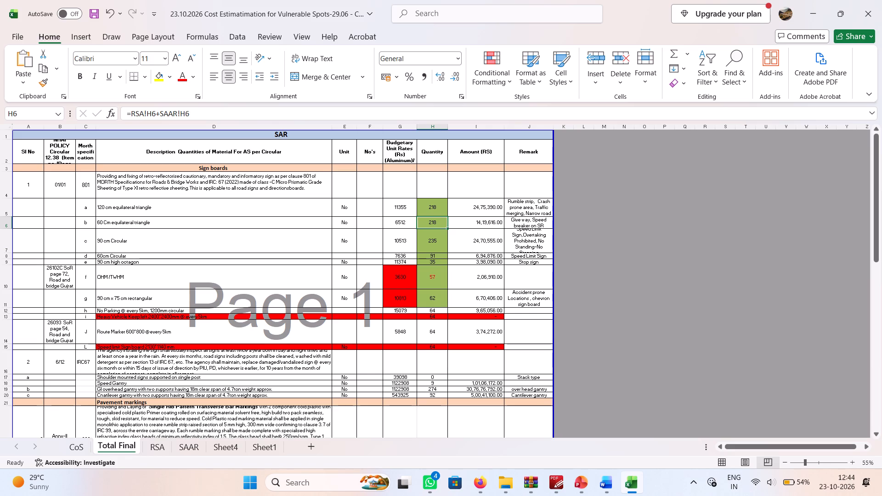
{"action": "left_click", "coordinate": [270, 451]}
{"action": "left_click", "coordinate": [222, 446]}
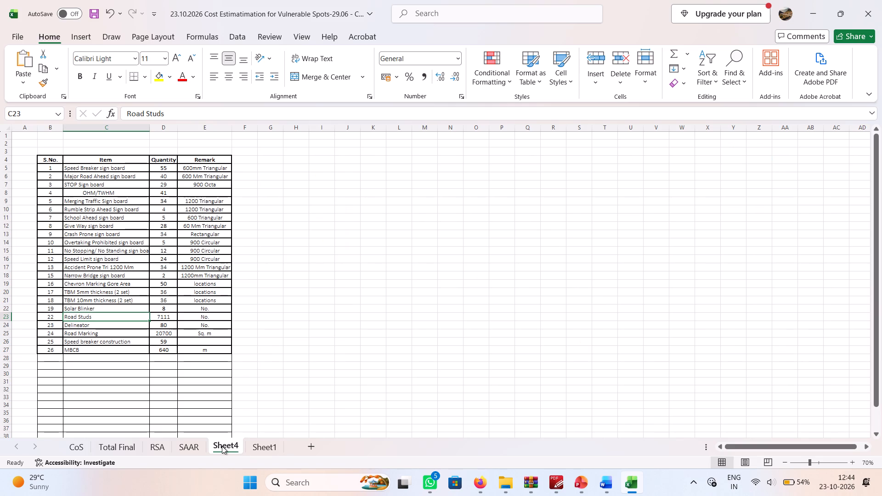
{"action": "left_click", "coordinate": [202, 228]}
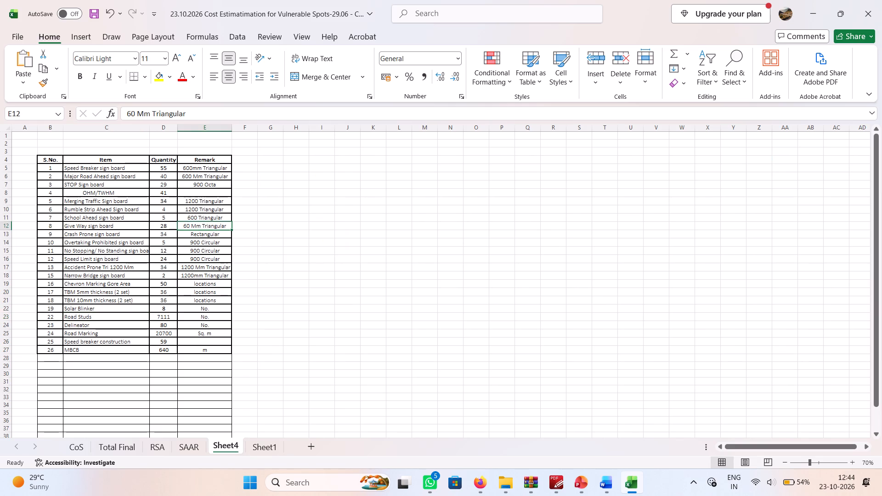